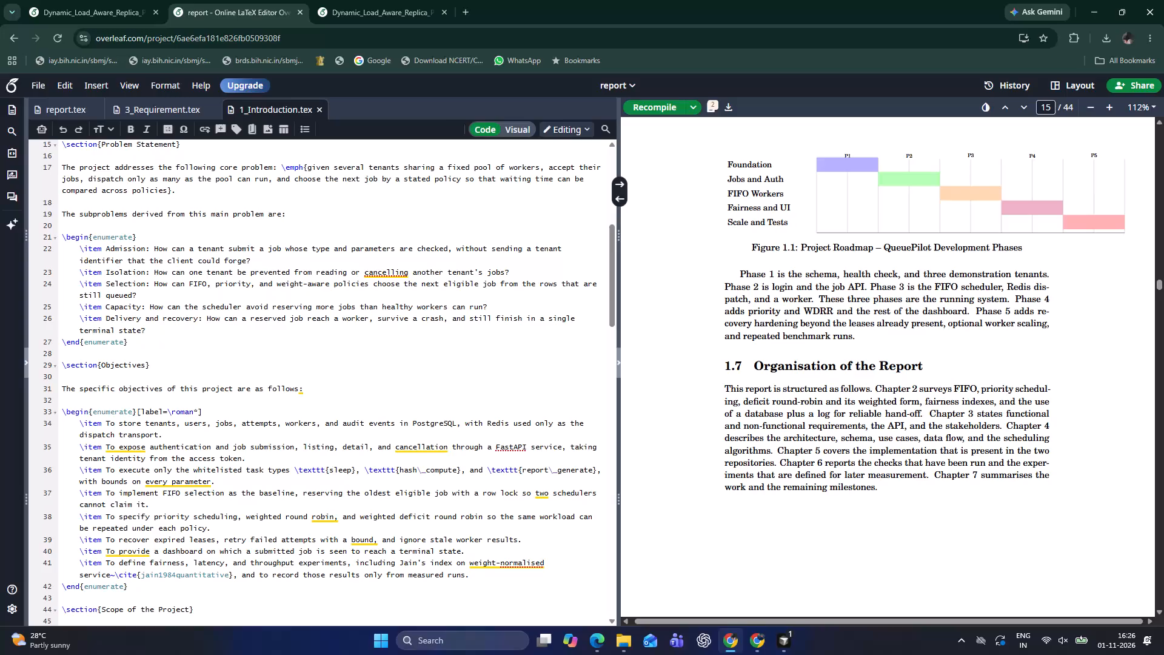
Replace the hyphen in "input-queued switches" with a space in the FIFO Queues and Head-of-Line Blocking section of 2_Literature_Survey.tex.
{"action": "scroll", "coordinate": [840, 412], "scroll_direction": "down", "scroll_amount": 10}
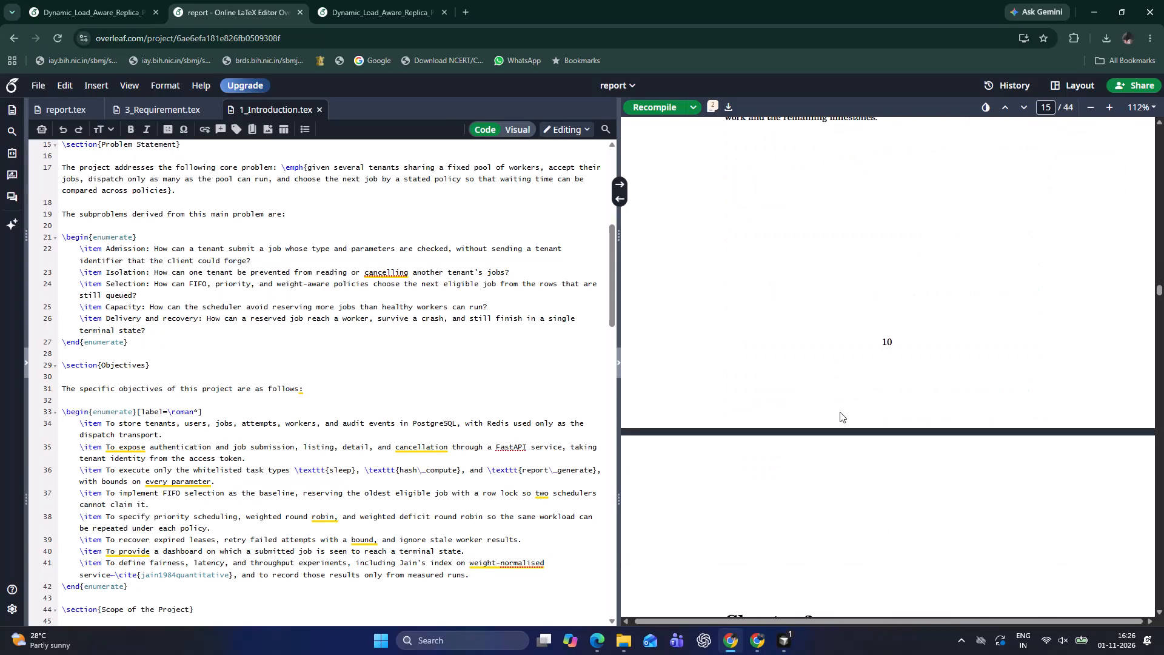
{"action": "scroll", "coordinate": [840, 412], "scroll_direction": "down", "scroll_amount": 6}
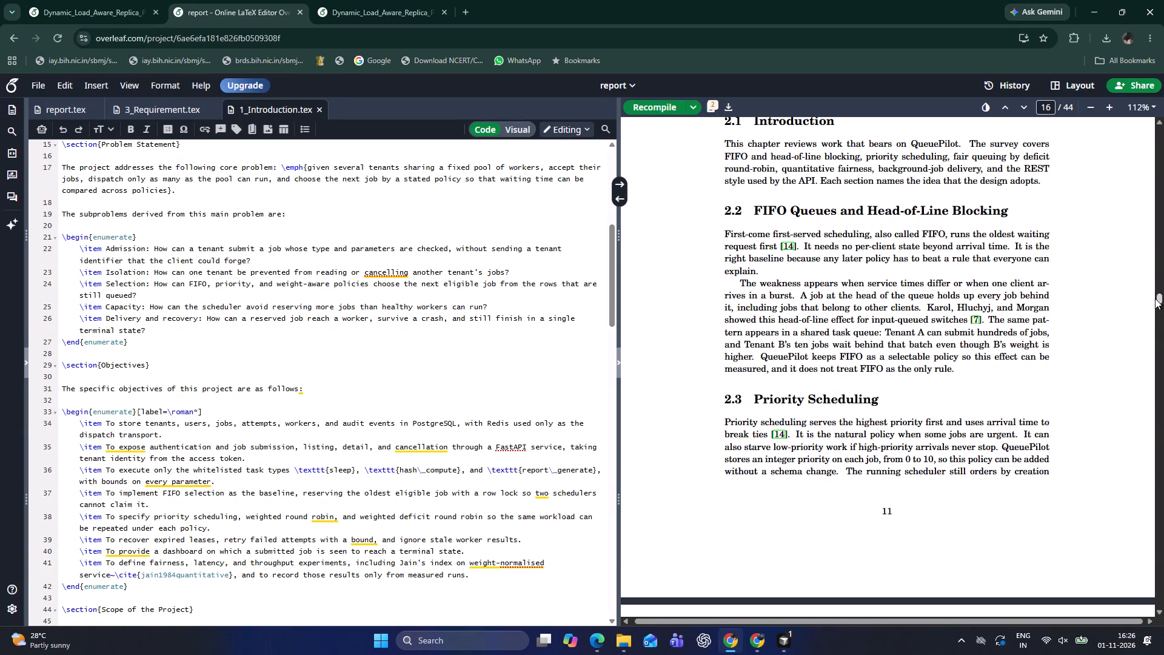
{"action": "left_click", "coordinate": [897, 322]}
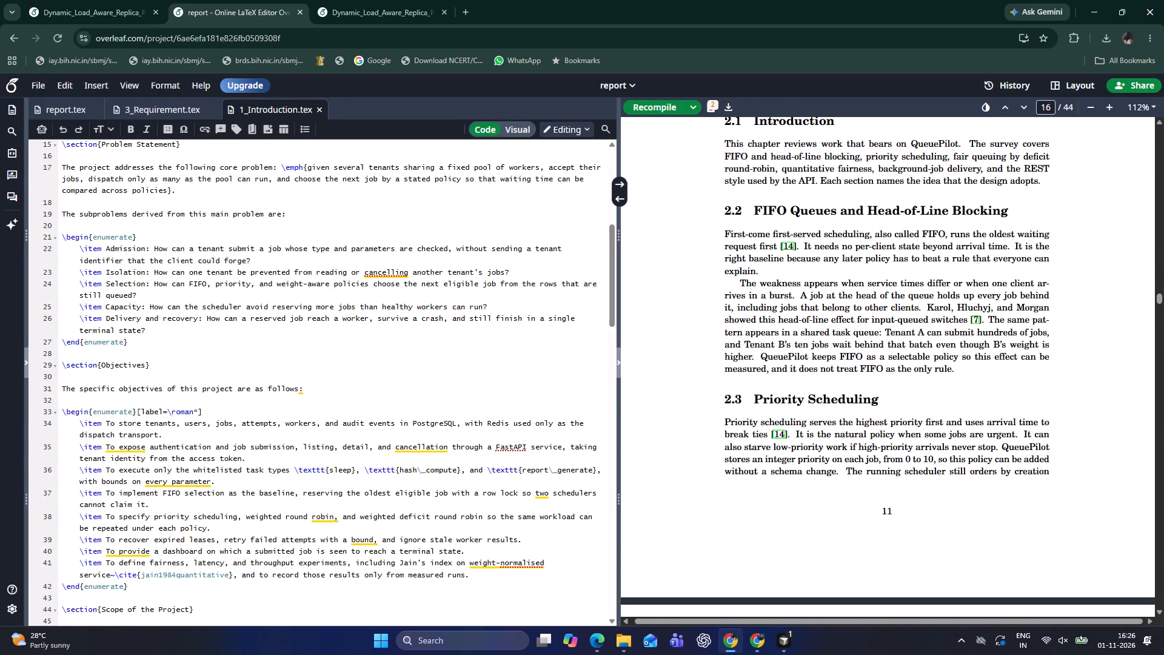
{"action": "double_click", "coordinate": [897, 322]}
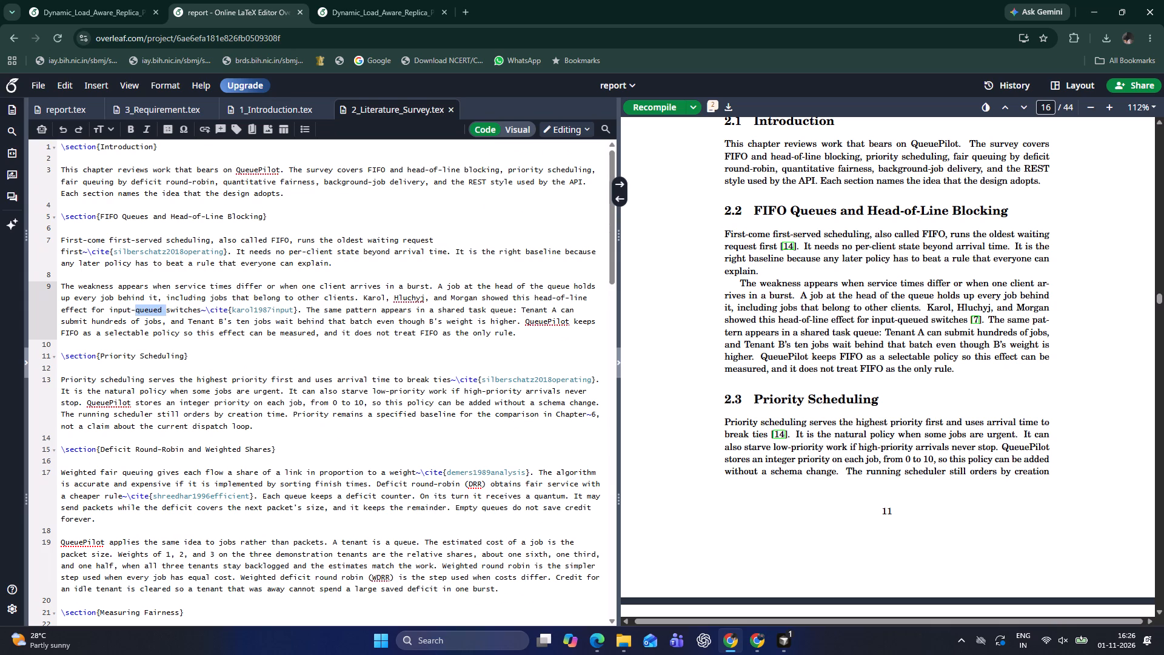
{"action": "left_click", "coordinate": [130, 306]}
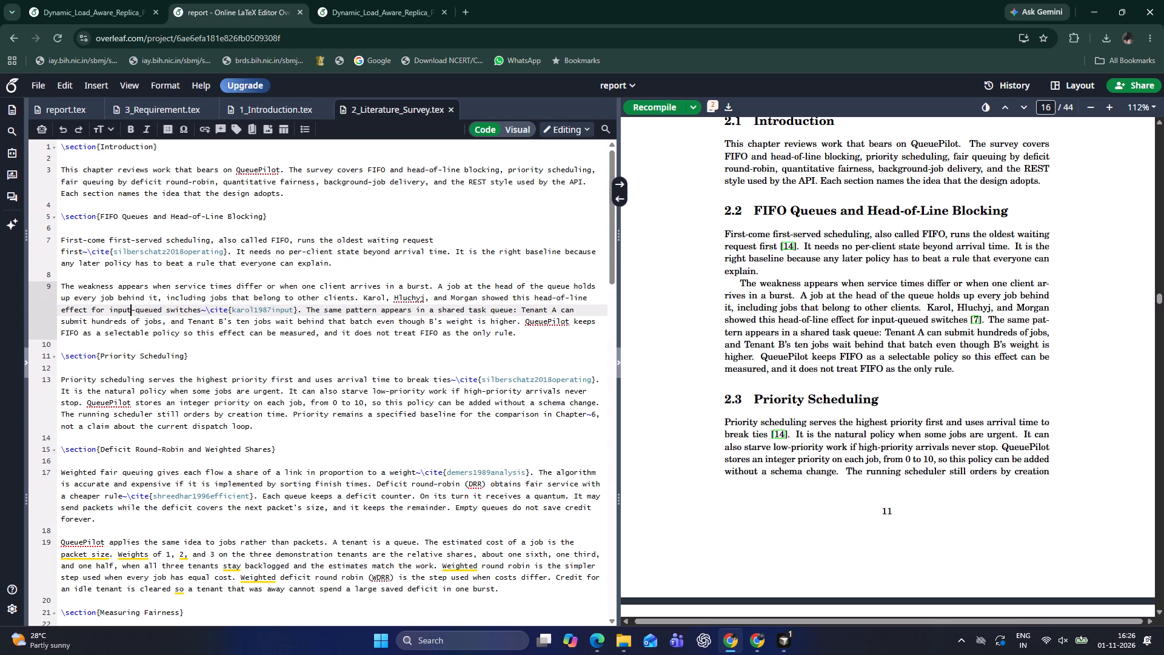
{"action": "key", "text": "Delete"}
{"action": "key", "text": "space"}
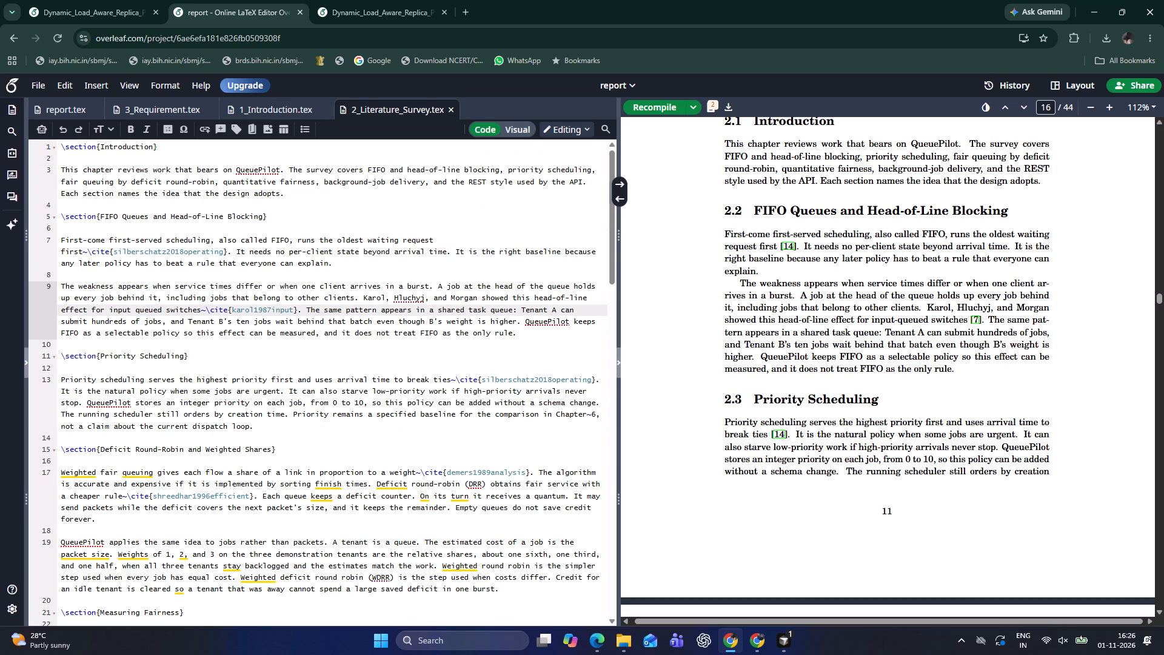
Review the compiled report from the Priority Scheduling section through the end of the requirements chapter.
{"action": "scroll", "coordinate": [783, 457], "scroll_direction": "down", "scroll_amount": 4}
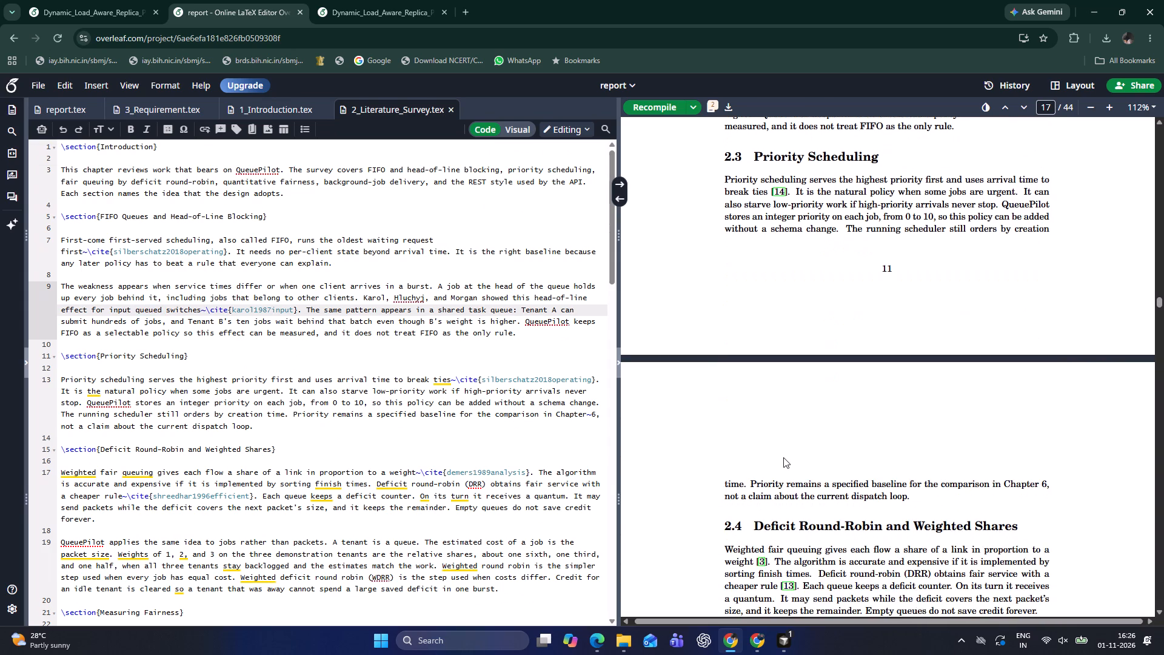
{"action": "scroll", "coordinate": [783, 457], "scroll_direction": "down", "scroll_amount": 8}
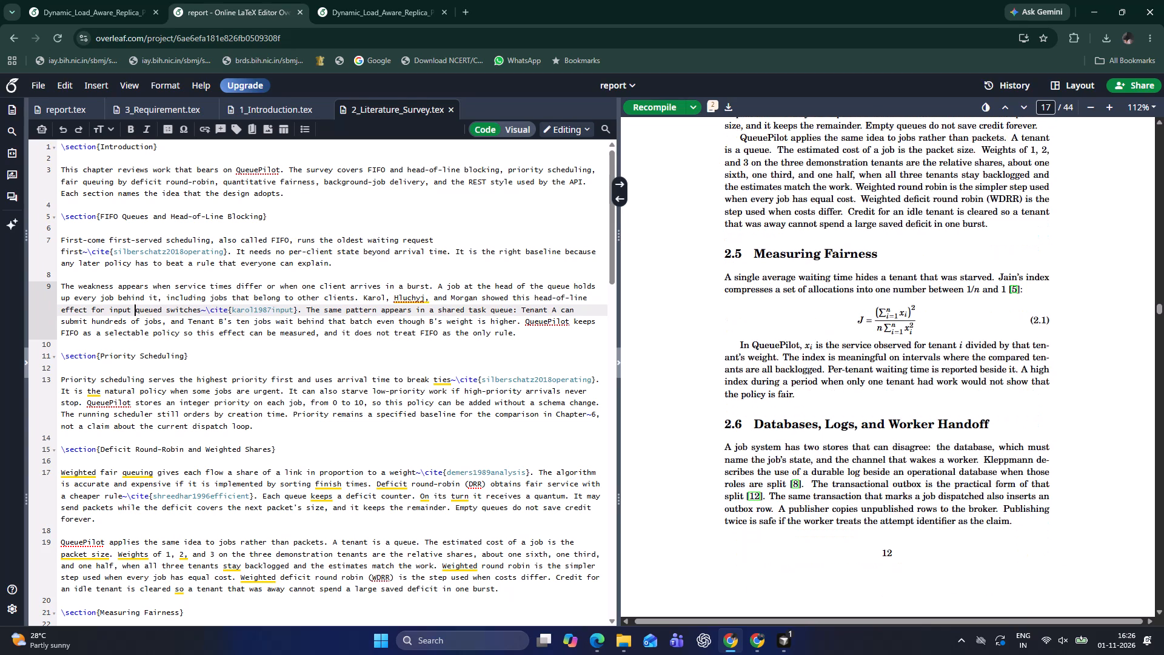
{"action": "scroll", "coordinate": [783, 457], "scroll_direction": "down", "scroll_amount": 13}
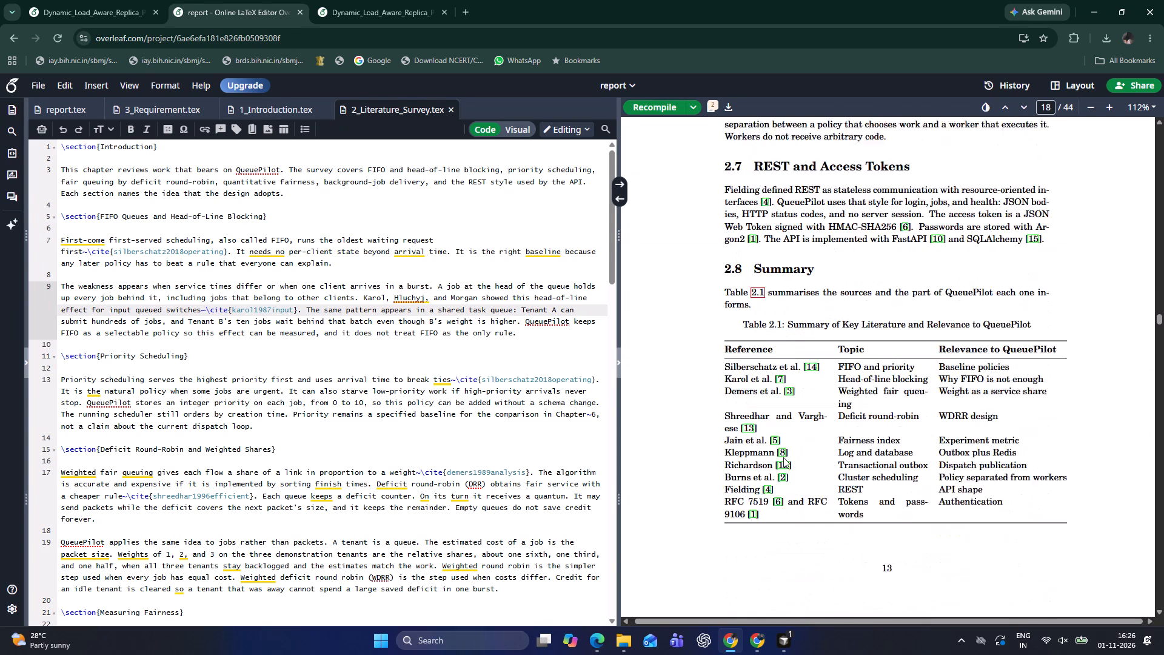
{"action": "scroll", "coordinate": [783, 457], "scroll_direction": "down", "scroll_amount": 14}
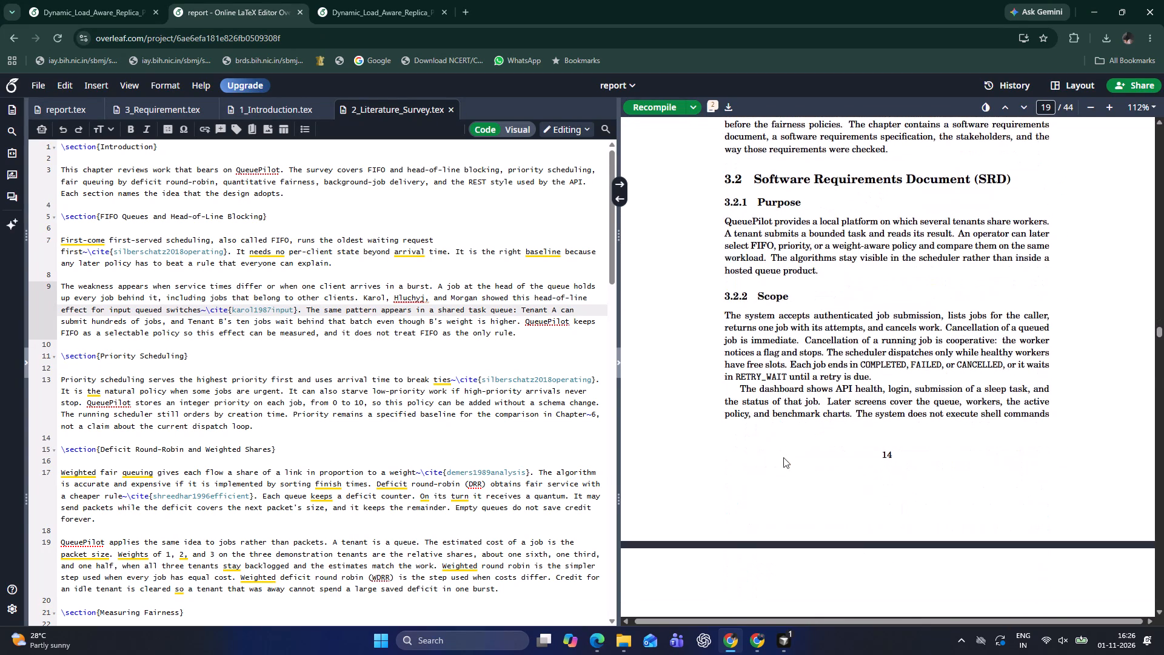
{"action": "scroll", "coordinate": [783, 457], "scroll_direction": "down", "scroll_amount": 13}
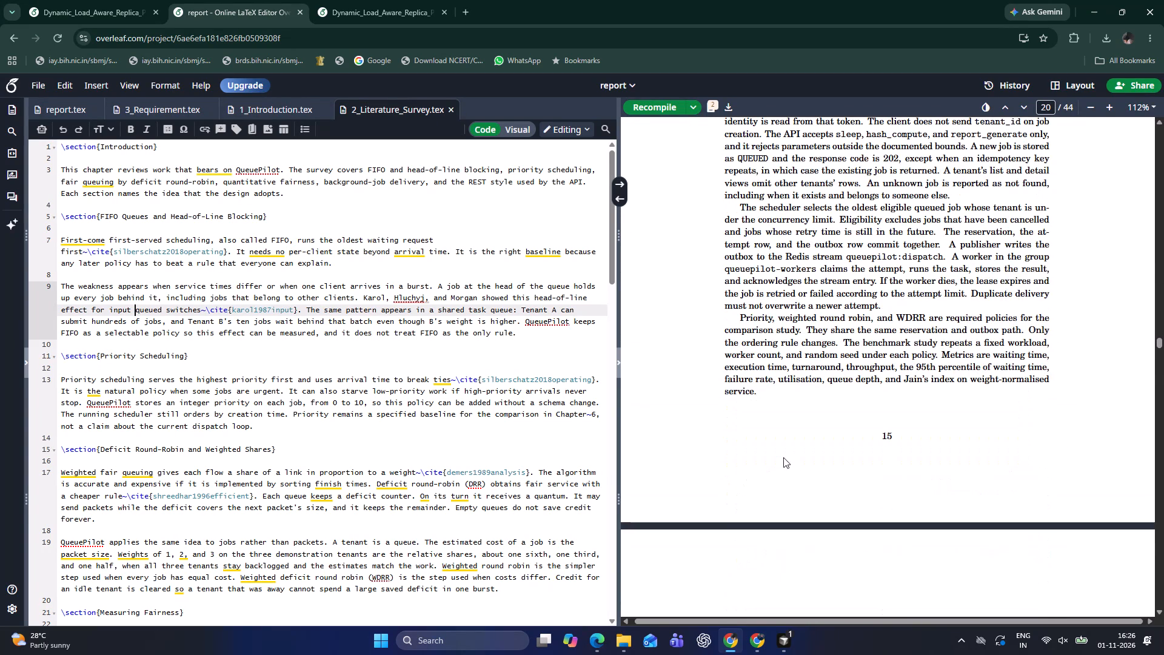
{"action": "scroll", "coordinate": [783, 457], "scroll_direction": "down", "scroll_amount": 9}
{"action": "scroll", "coordinate": [783, 457], "scroll_direction": "down", "scroll_amount": 16}
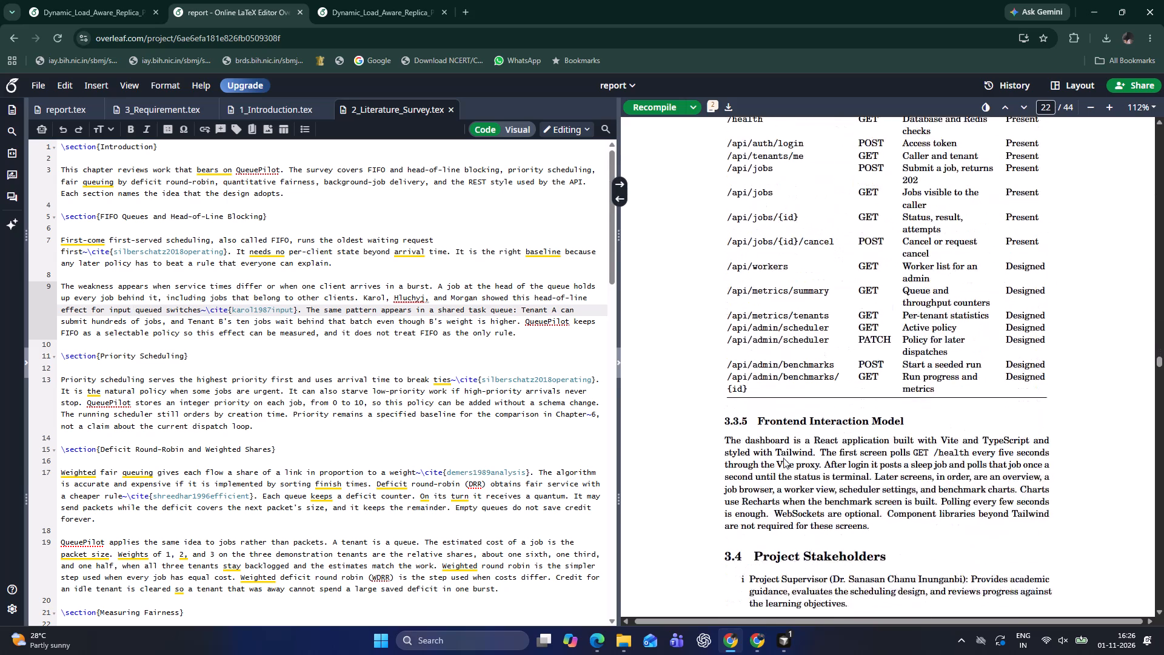
{"action": "scroll", "coordinate": [783, 458], "scroll_direction": "down", "scroll_amount": 1}
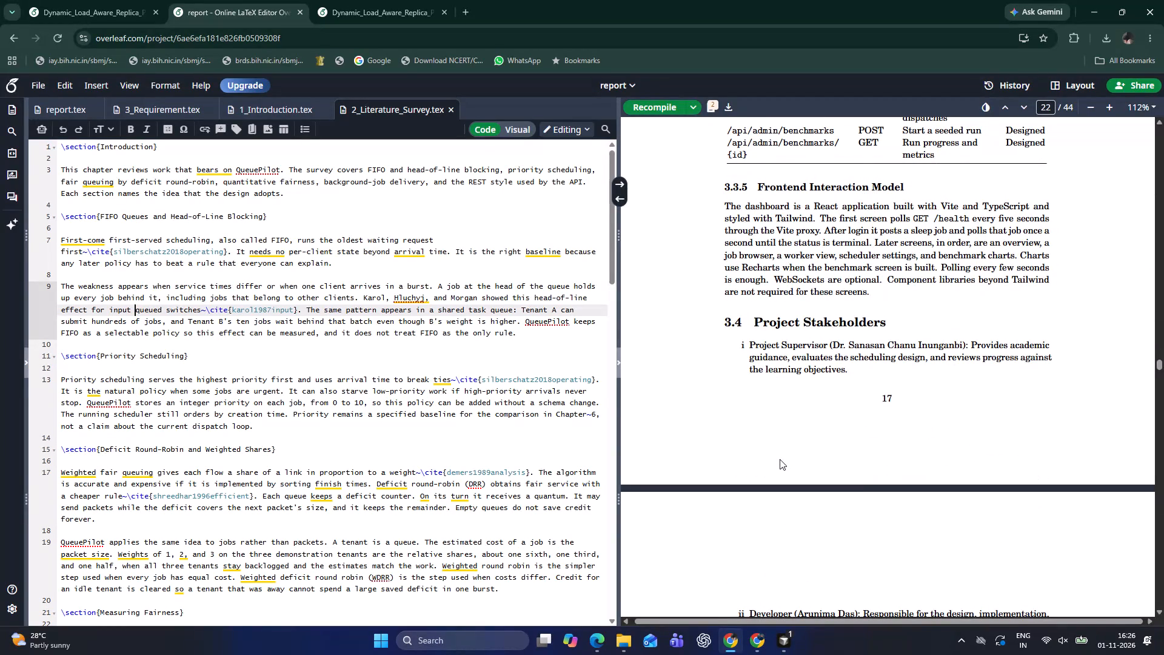
{"action": "scroll", "coordinate": [780, 459], "scroll_direction": "down", "scroll_amount": 8}
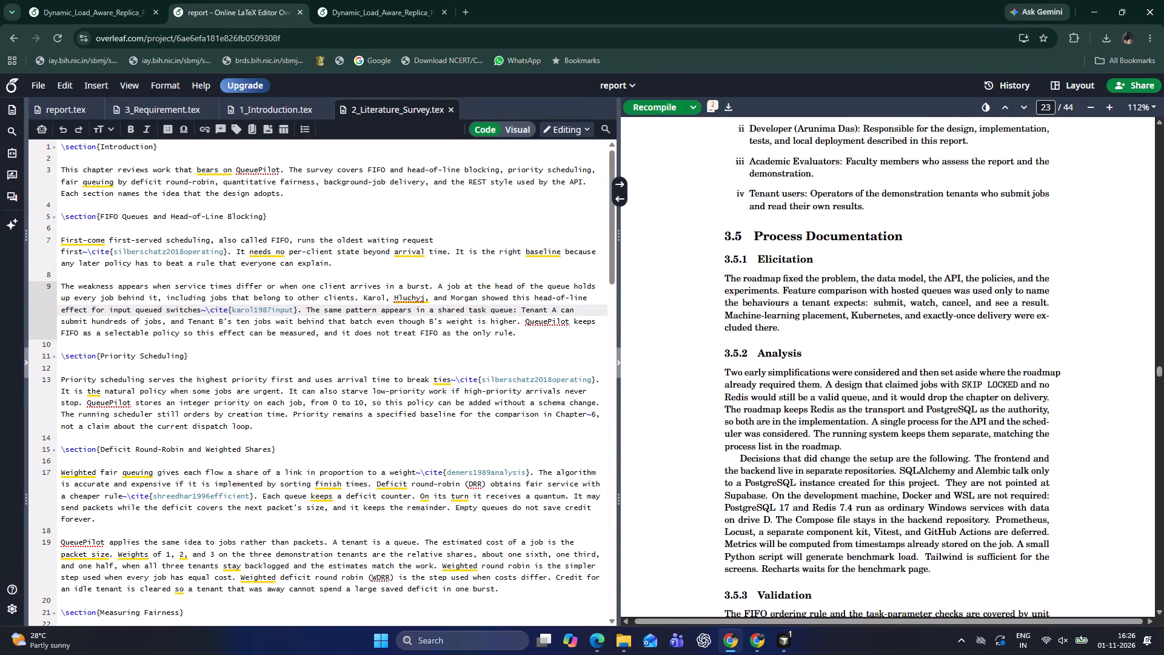
{"action": "scroll", "coordinate": [784, 475], "scroll_direction": "down", "scroll_amount": 9}
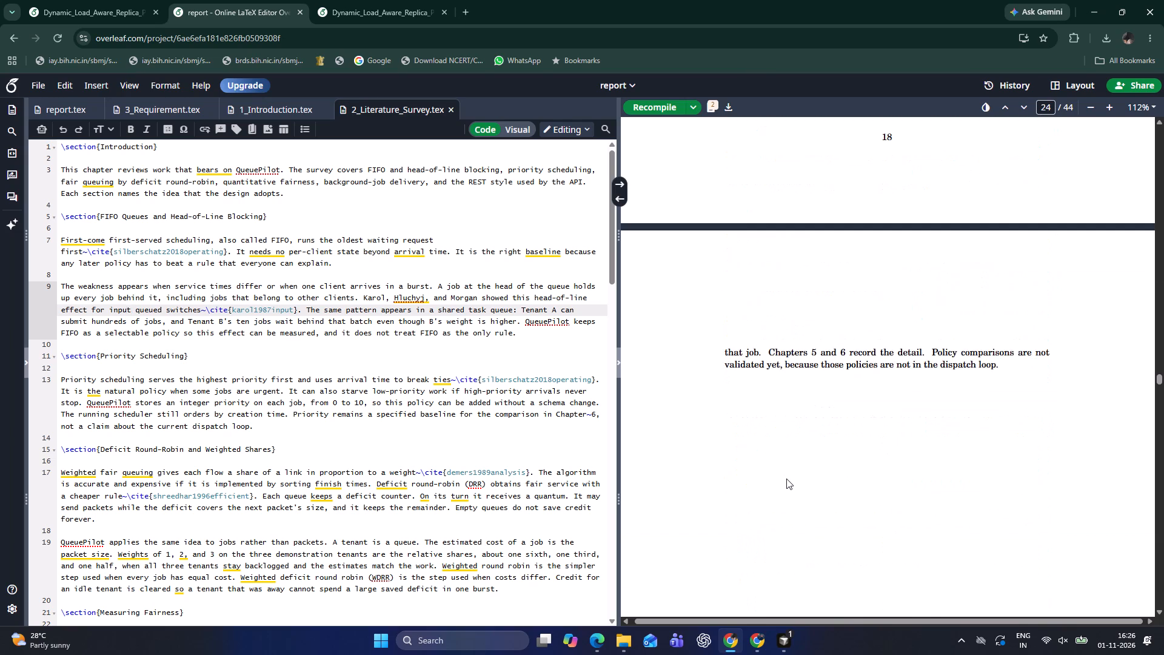
Review the system design and implementation chapters in the compiled report, including the architecture figure, database schema and use case diagram.
{"action": "scroll", "coordinate": [786, 479], "scroll_direction": "down", "scroll_amount": 20}
{"action": "scroll", "coordinate": [786, 483], "scroll_direction": "down", "scroll_amount": 2}
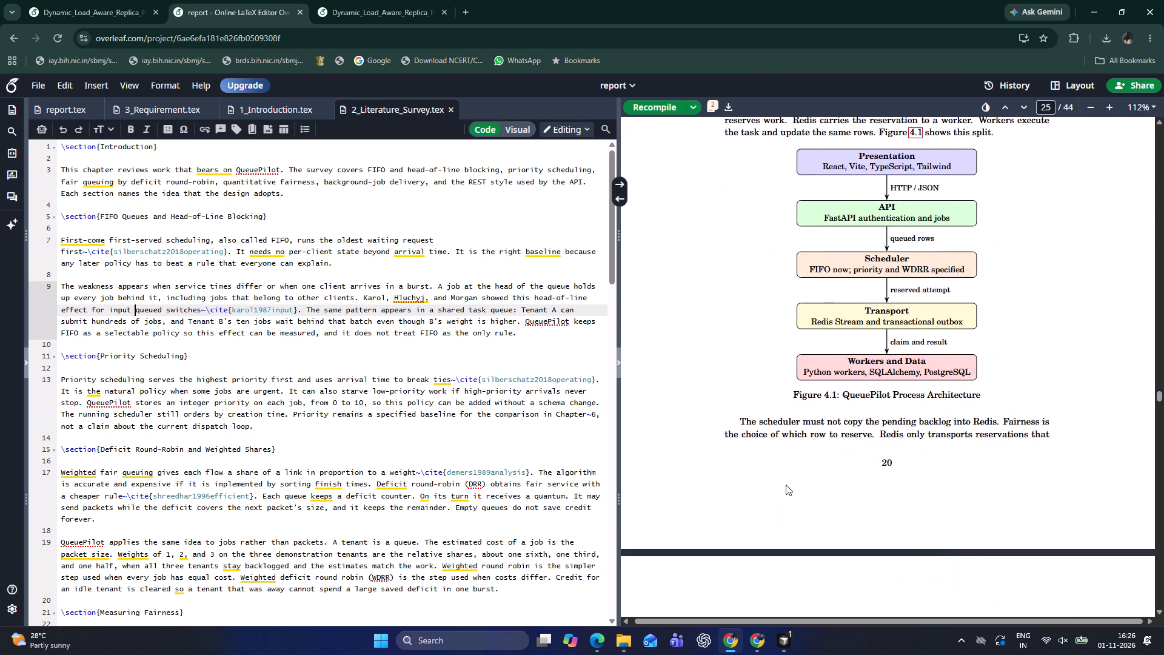
{"action": "scroll", "coordinate": [786, 485], "scroll_direction": "down", "scroll_amount": 9}
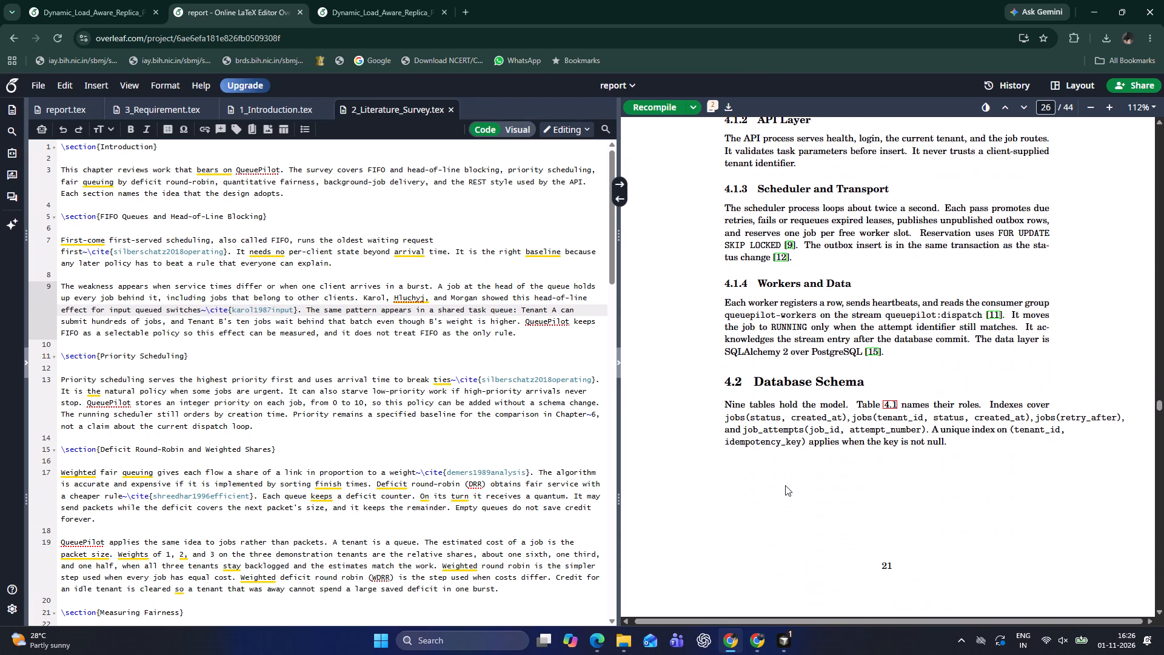
{"action": "scroll", "coordinate": [785, 485], "scroll_direction": "down", "scroll_amount": 15}
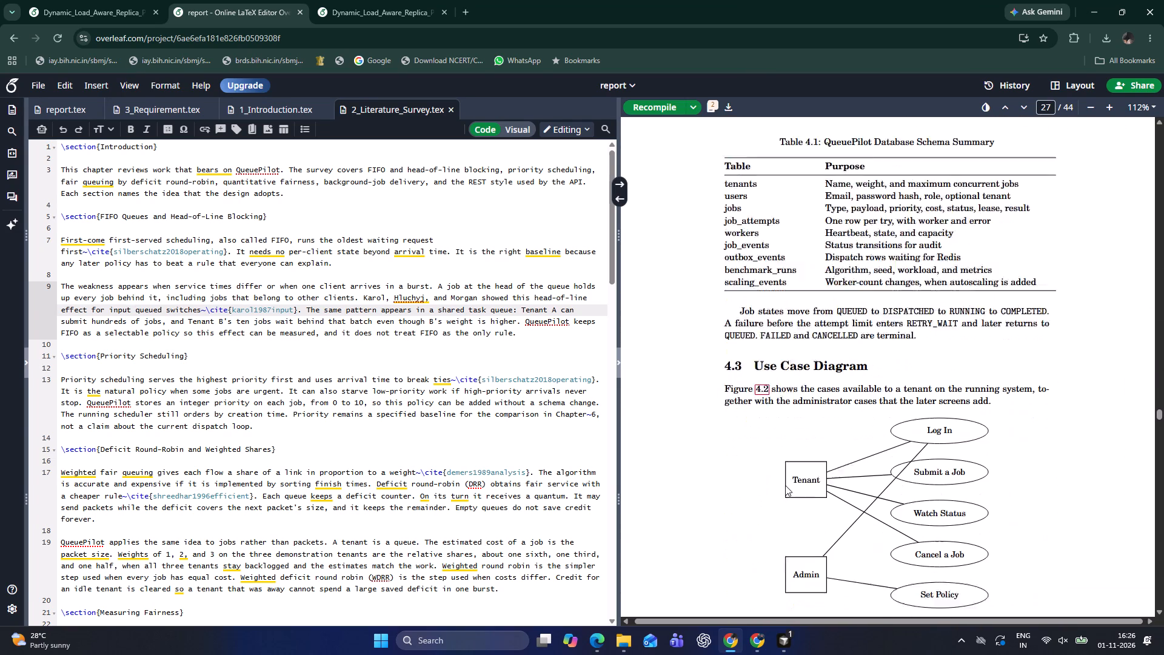
{"action": "scroll", "coordinate": [785, 485], "scroll_direction": "down", "scroll_amount": 20}
{"action": "scroll", "coordinate": [785, 485], "scroll_direction": "down", "scroll_amount": 11}
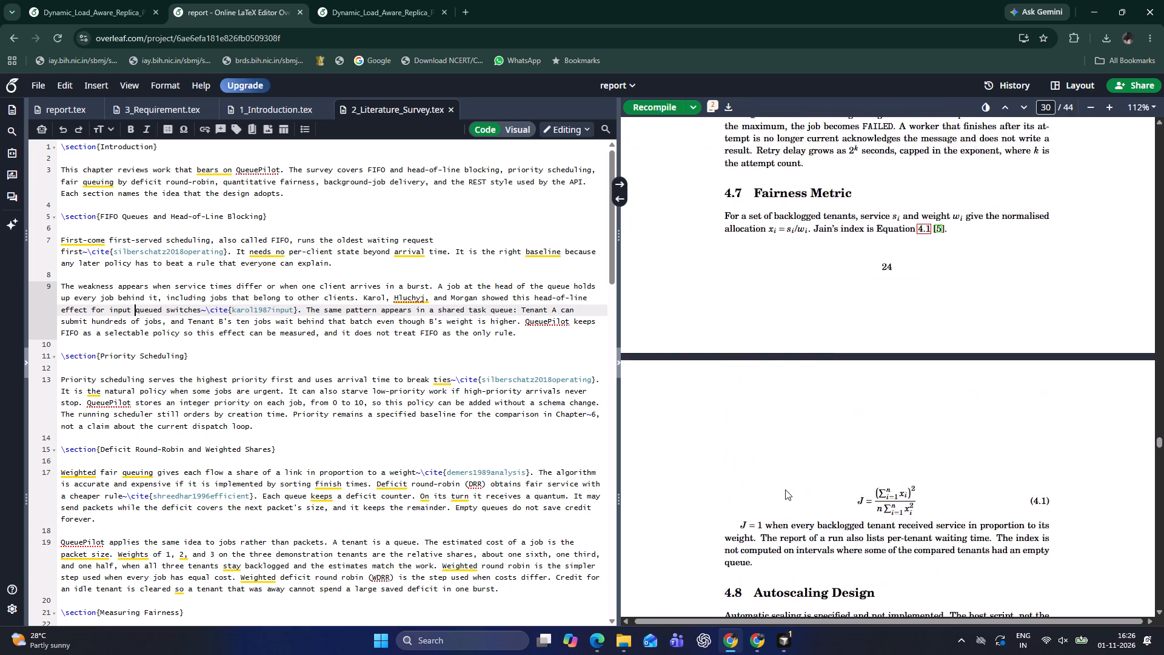
{"action": "scroll", "coordinate": [785, 489], "scroll_direction": "down", "scroll_amount": 7}
{"action": "scroll", "coordinate": [785, 489], "scroll_direction": "down", "scroll_amount": 20}
{"action": "scroll", "coordinate": [785, 489], "scroll_direction": "down", "scroll_amount": 2}
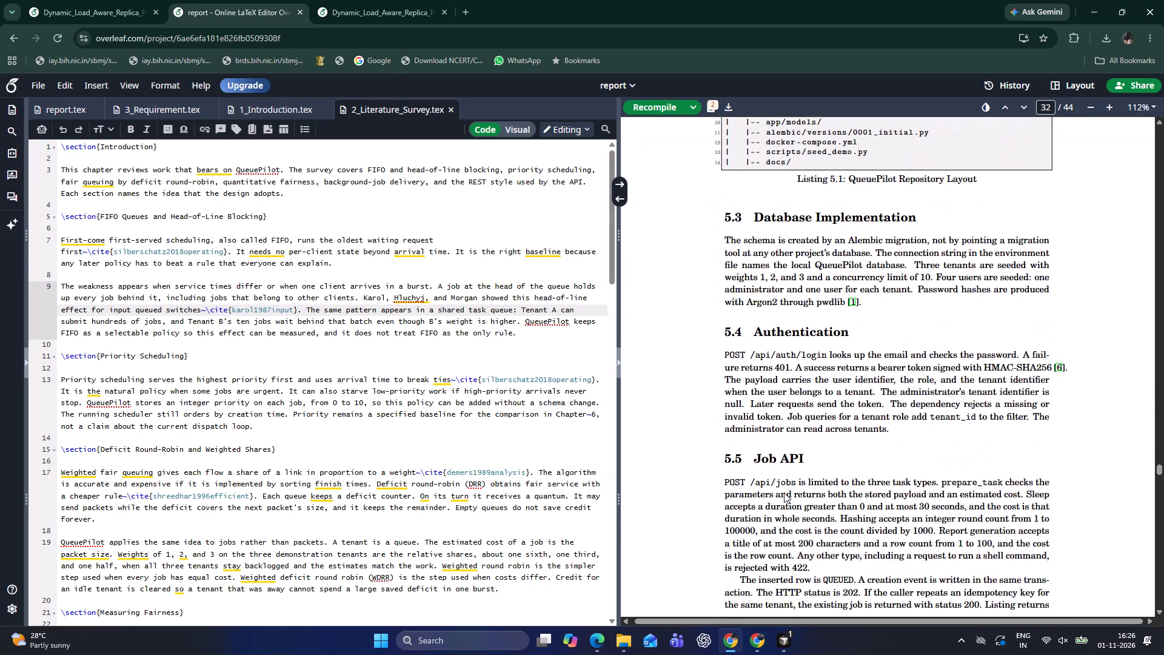
{"action": "scroll", "coordinate": [784, 492], "scroll_direction": "down", "scroll_amount": 20}
{"action": "scroll", "coordinate": [784, 492], "scroll_direction": "down", "scroll_amount": 4}
{"action": "scroll", "coordinate": [784, 492], "scroll_direction": "up", "scroll_amount": 6}
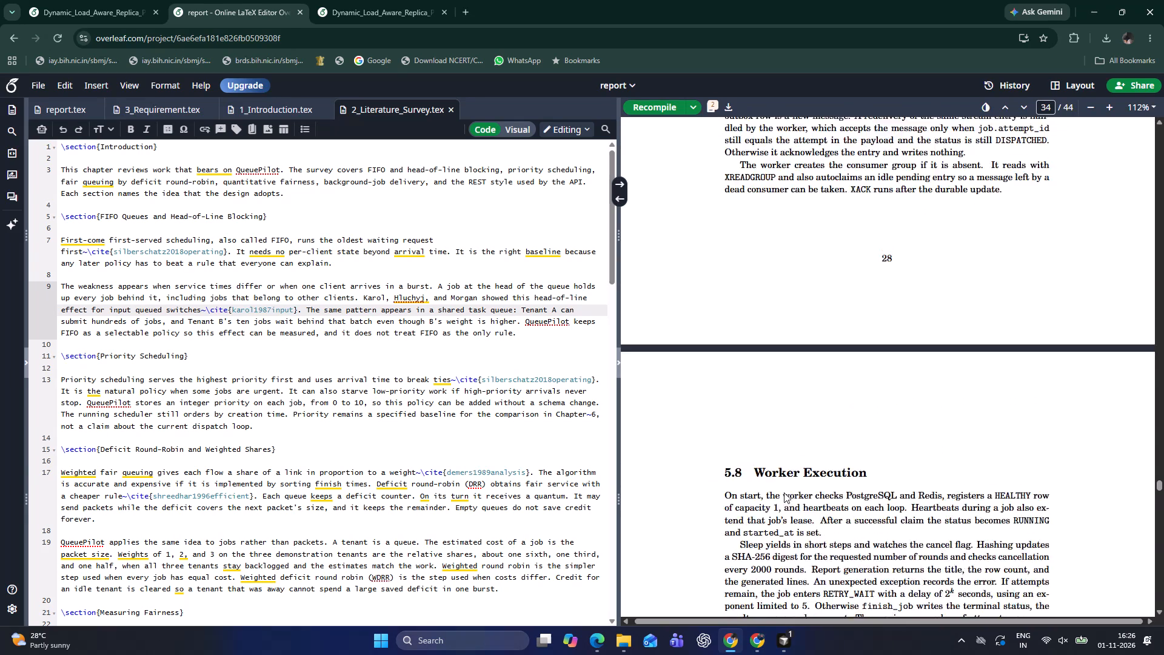
{"action": "scroll", "coordinate": [784, 492], "scroll_direction": "up", "scroll_amount": 6}
{"action": "scroll", "coordinate": [784, 492], "scroll_direction": "down", "scroll_amount": 12}
{"action": "scroll", "coordinate": [784, 492], "scroll_direction": "up", "scroll_amount": 1}
{"action": "scroll", "coordinate": [784, 492], "scroll_direction": "down", "scroll_amount": 7}
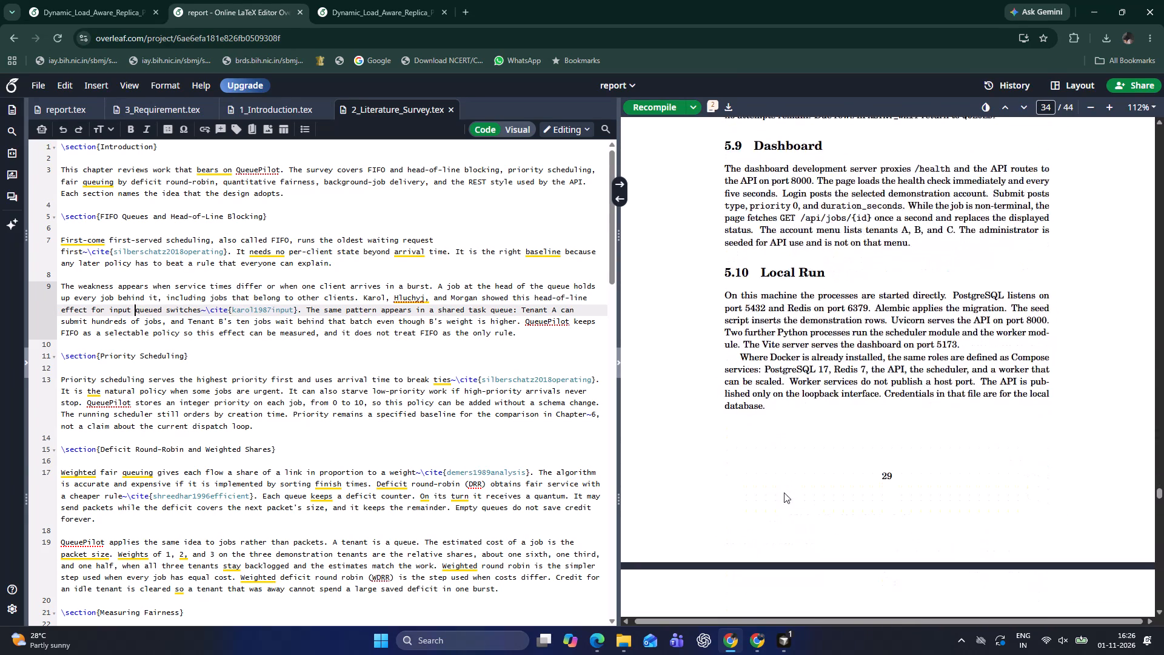
Review the results and conclusion chapters and the bibliography at the end of the compiled report.
{"action": "scroll", "coordinate": [784, 492], "scroll_direction": "down", "scroll_amount": 20}
{"action": "scroll", "coordinate": [784, 492], "scroll_direction": "down", "scroll_amount": 7}
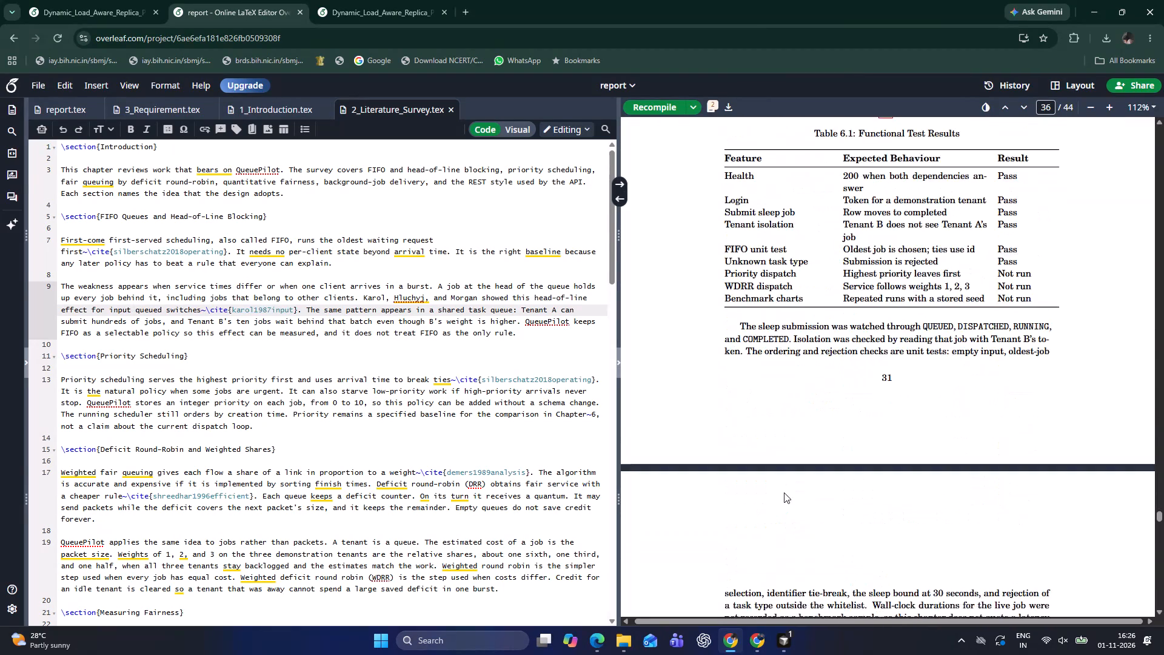
{"action": "scroll", "coordinate": [784, 492], "scroll_direction": "down", "scroll_amount": 20}
{"action": "scroll", "coordinate": [784, 492], "scroll_direction": "down", "scroll_amount": 13}
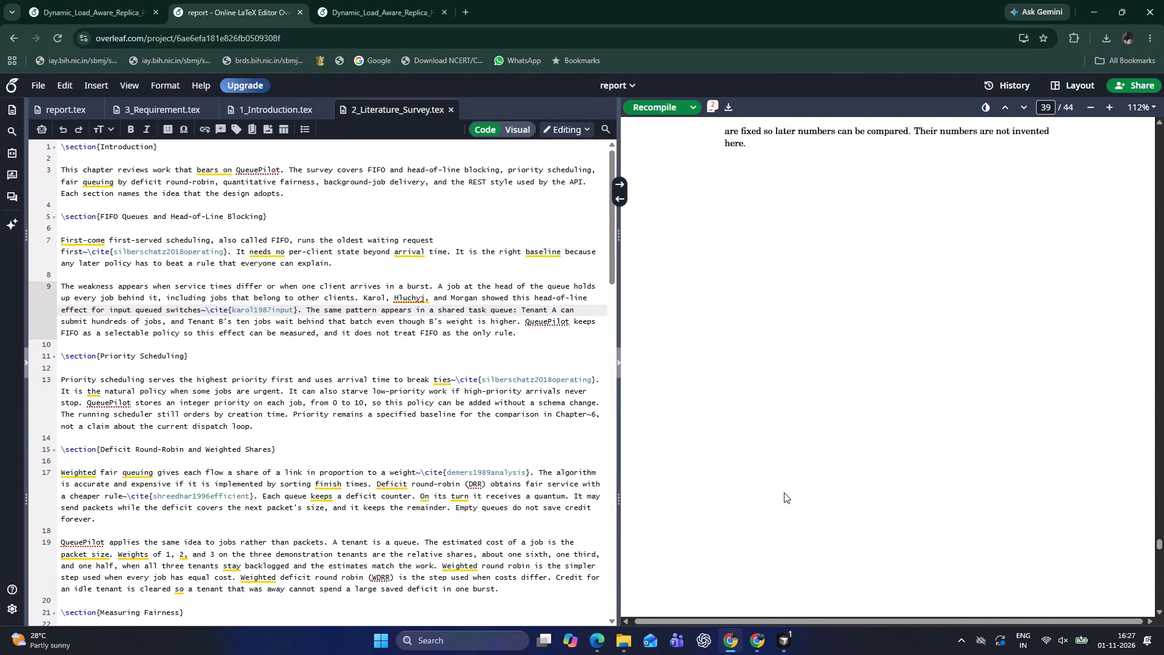
{"action": "scroll", "coordinate": [784, 492], "scroll_direction": "down", "scroll_amount": 9}
{"action": "scroll", "coordinate": [784, 492], "scroll_direction": "down", "scroll_amount": 20}
{"action": "scroll", "coordinate": [784, 492], "scroll_direction": "down", "scroll_amount": 5}
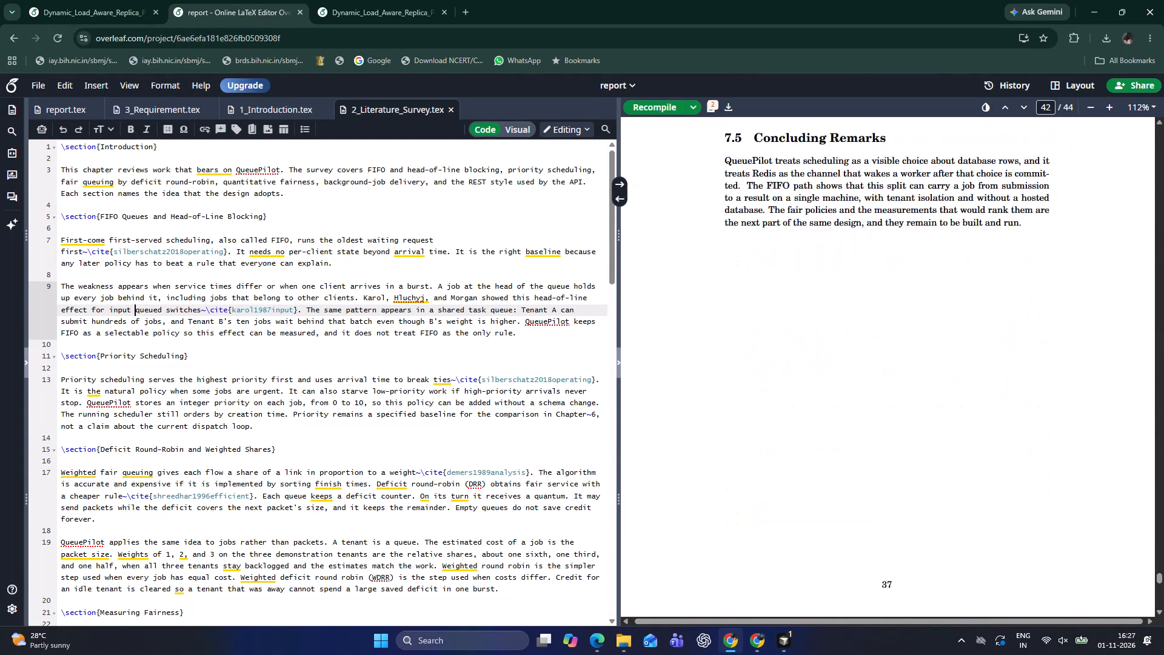
{"action": "scroll", "coordinate": [784, 492], "scroll_direction": "down", "scroll_amount": 20}
{"action": "scroll", "coordinate": [784, 492], "scroll_direction": "down", "scroll_amount": 8}
Go back from the bibliography through the conclusion chapter's concluding remarks, future work and limitations in the compiled report.
{"action": "scroll", "coordinate": [784, 492], "scroll_direction": "up", "scroll_amount": 2}
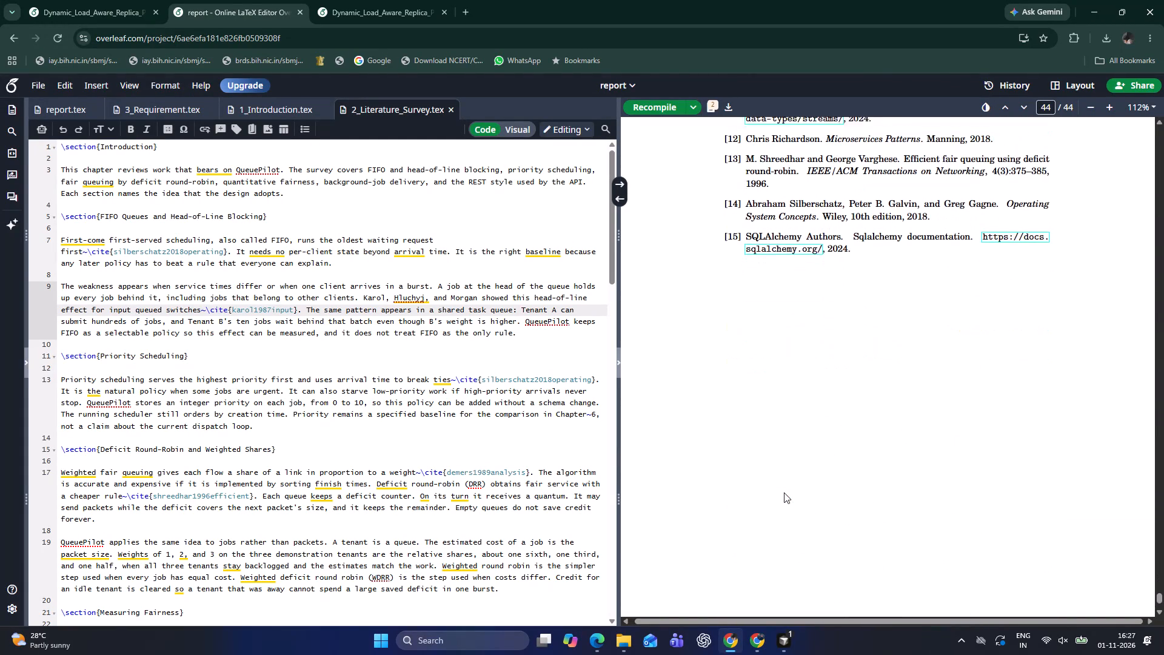
{"action": "scroll", "coordinate": [784, 492], "scroll_direction": "up", "scroll_amount": 18}
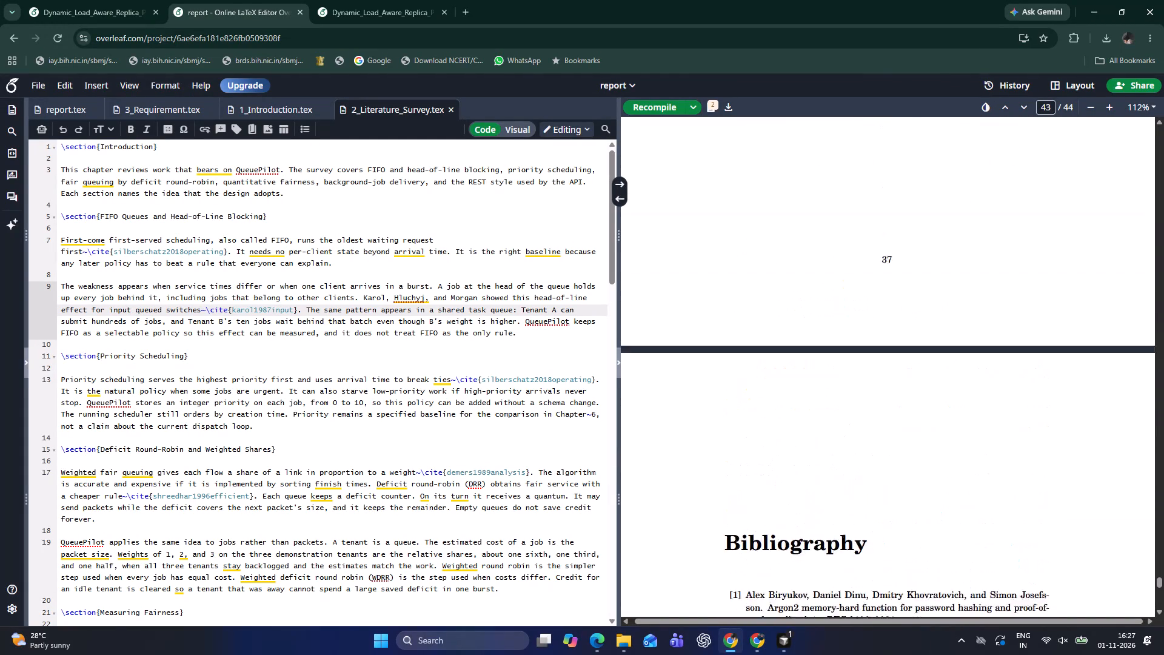
{"action": "scroll", "coordinate": [784, 492], "scroll_direction": "up", "scroll_amount": 8}
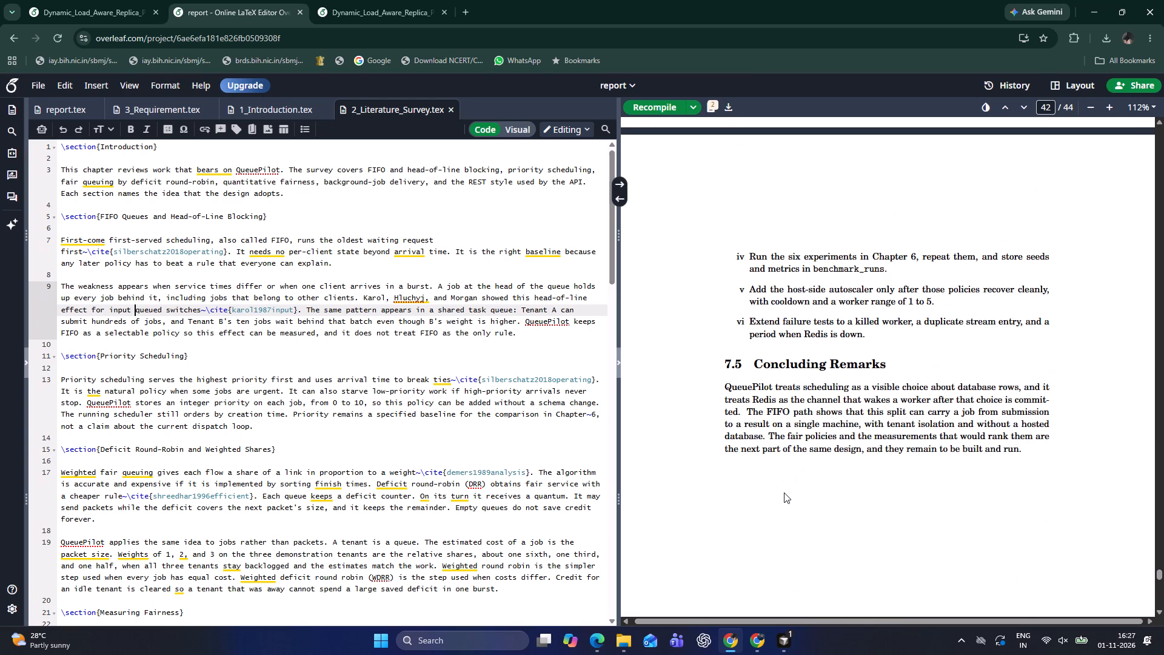
{"action": "scroll", "coordinate": [784, 492], "scroll_direction": "up", "scroll_amount": 11}
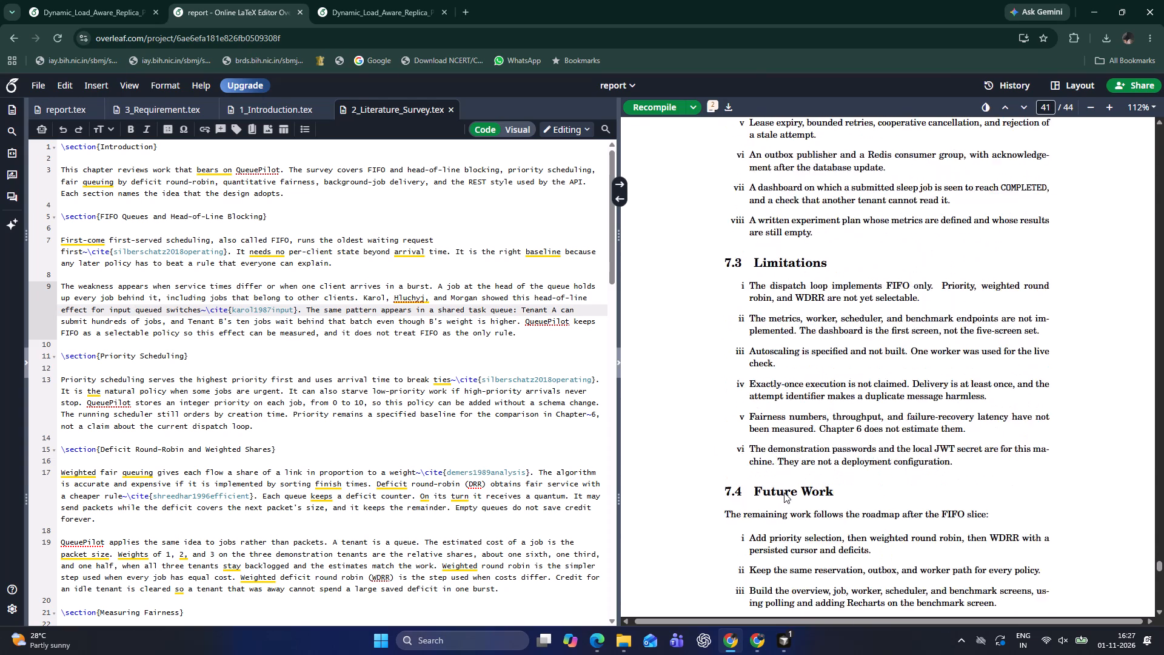
{"action": "scroll", "coordinate": [784, 492], "scroll_direction": "up", "scroll_amount": 2}
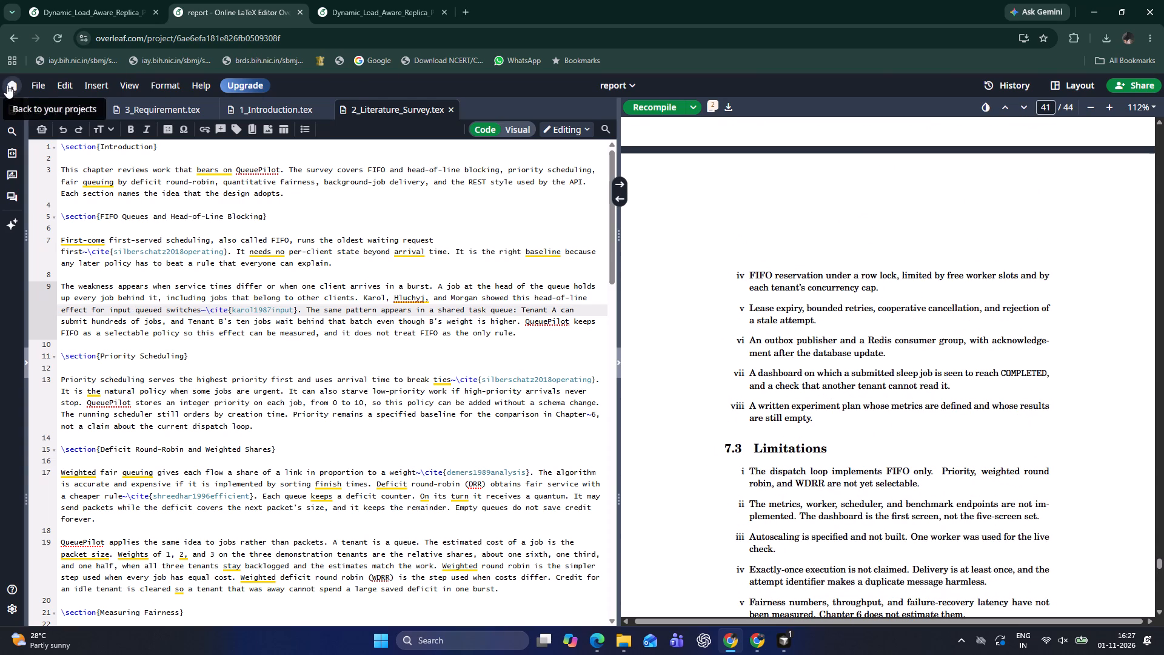
Show the project's file tree alongside the source editor.
{"action": "left_click", "coordinate": [5, 110]}
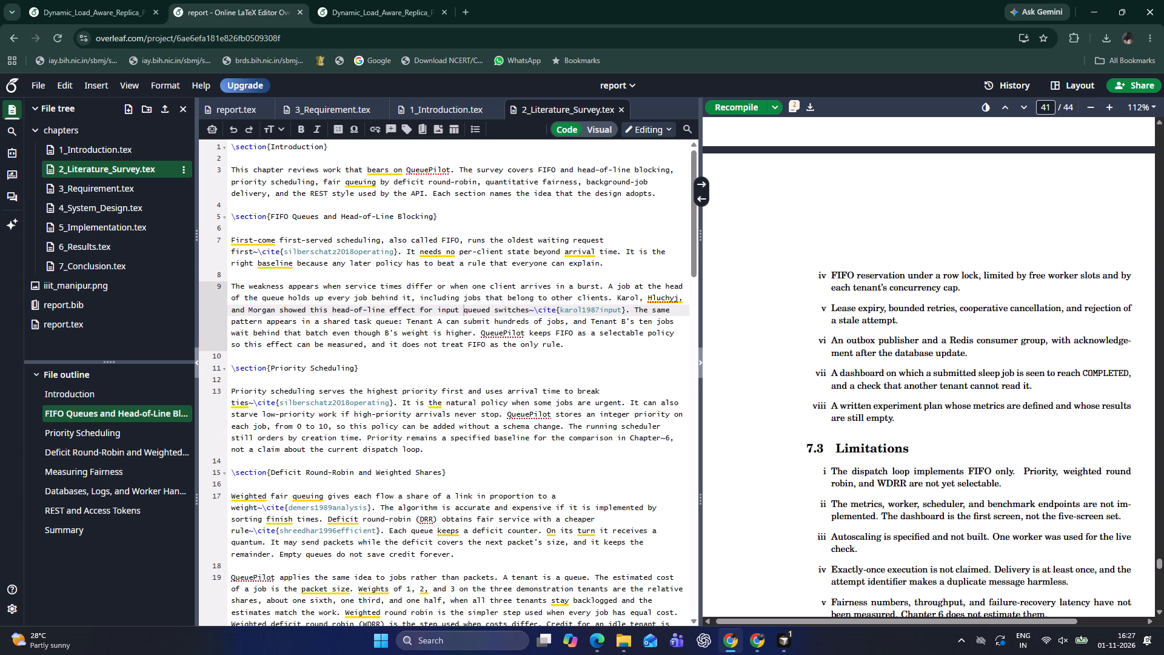
Re-examine the conclusion chapter in the compiled report, from its summary to the concluding remarks.
{"action": "scroll", "coordinate": [1011, 403], "scroll_direction": "down", "scroll_amount": 11}
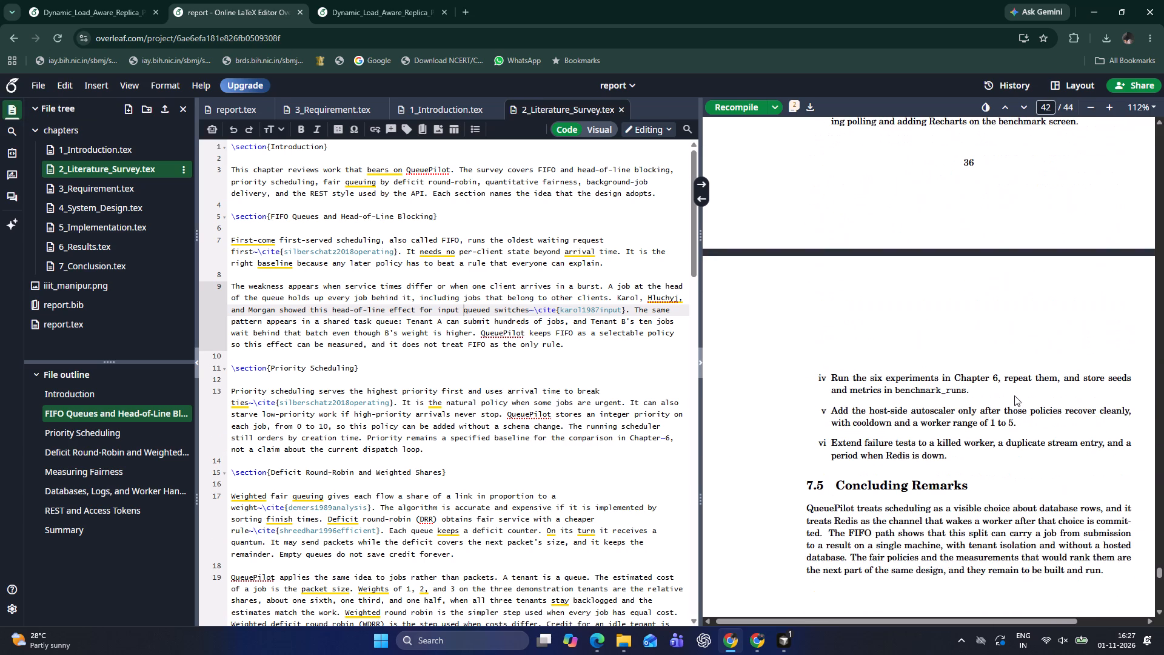
{"action": "scroll", "coordinate": [1014, 395], "scroll_direction": "left", "scroll_amount": 2}
{"action": "scroll", "coordinate": [1014, 395], "scroll_direction": "up", "scroll_amount": 6}
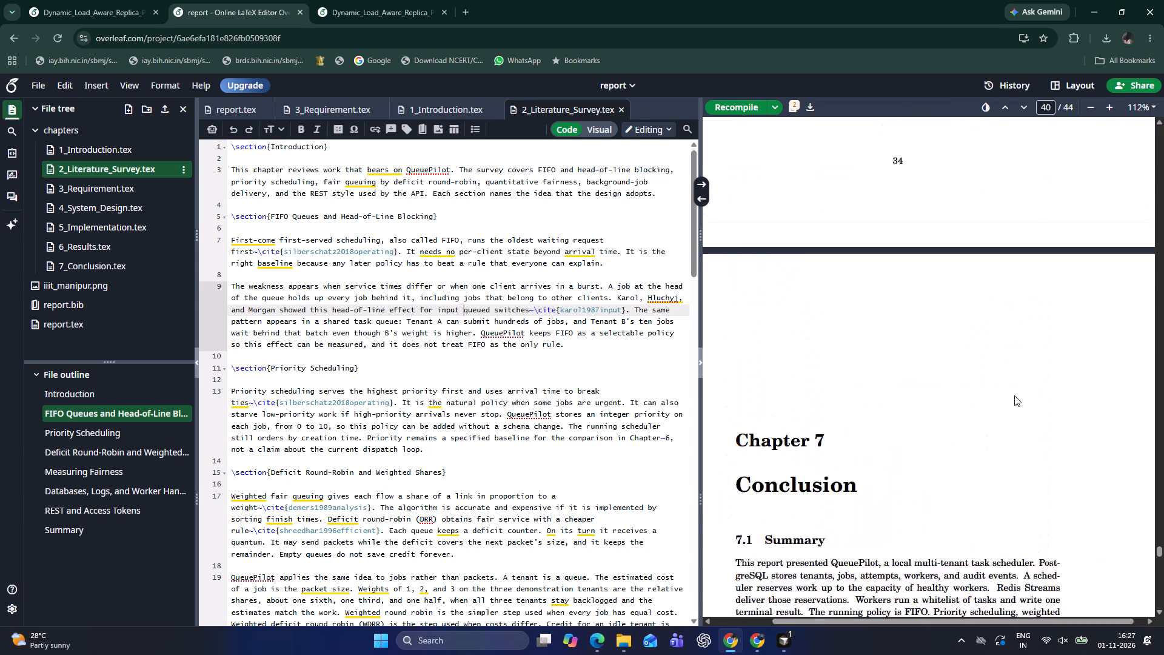
{"action": "scroll", "coordinate": [1014, 395], "scroll_direction": "up", "scroll_amount": 4}
{"action": "scroll", "coordinate": [1014, 395], "scroll_direction": "down", "scroll_amount": 12}
{"action": "scroll", "coordinate": [1014, 395], "scroll_direction": "up", "scroll_amount": 1}
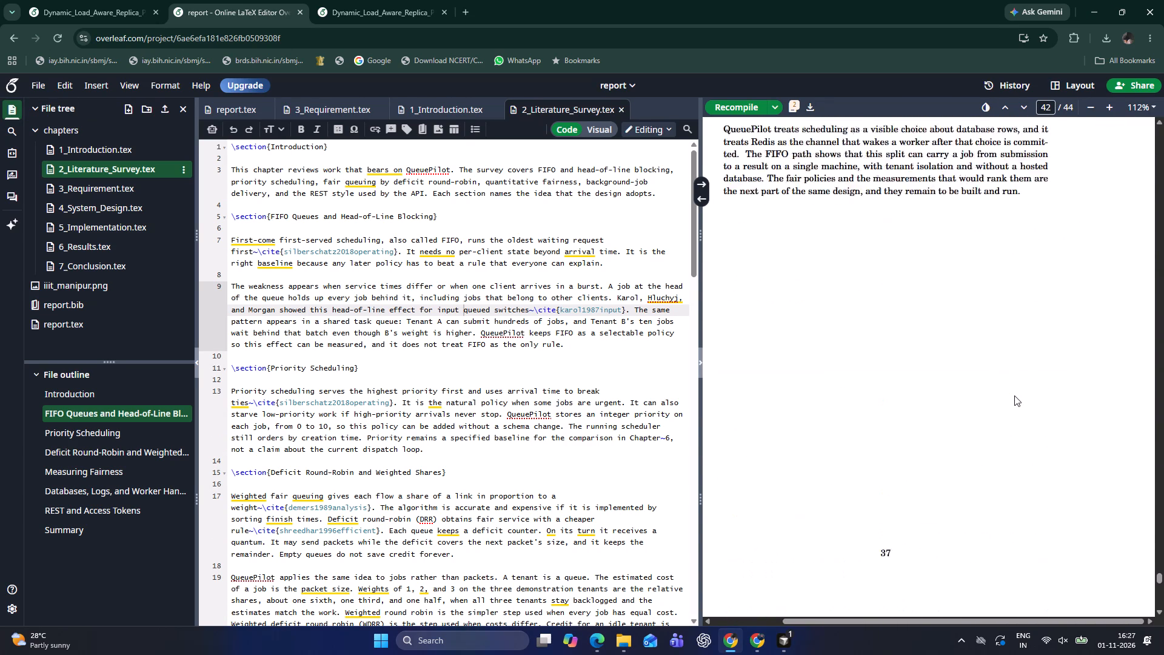
{"action": "scroll", "coordinate": [1014, 395], "scroll_direction": "up", "scroll_amount": 2}
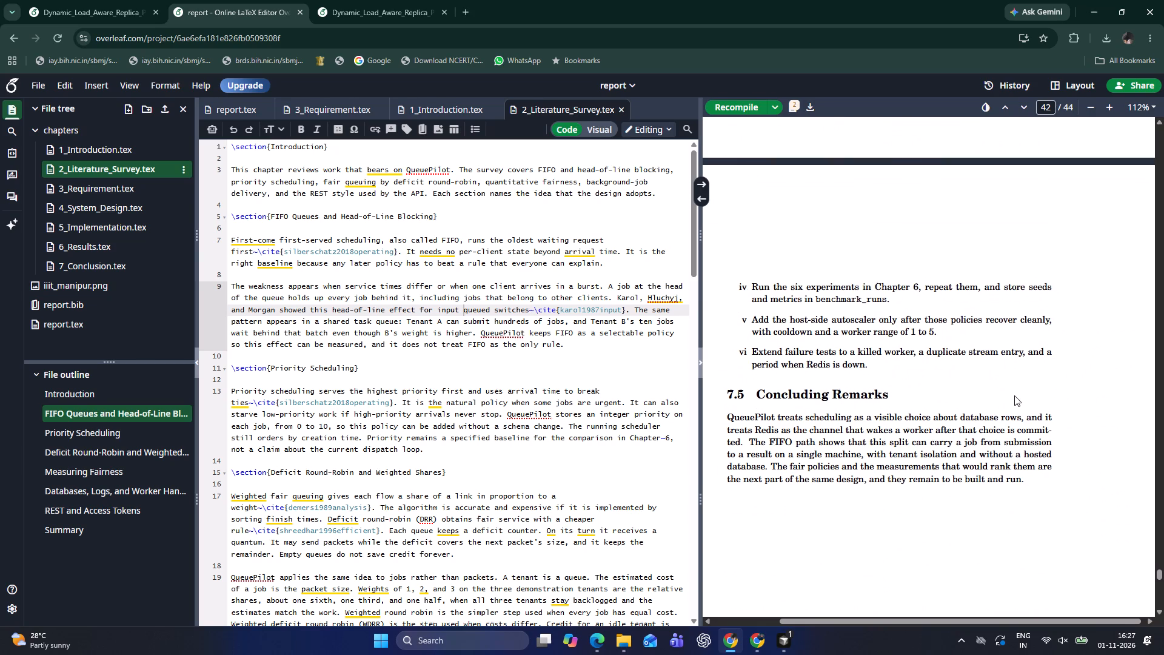
Review the conclusion chapter backwards from its concluding remarks to its summary in the compiled report.
{"action": "scroll", "coordinate": [1014, 395], "scroll_direction": "up", "scroll_amount": 2}
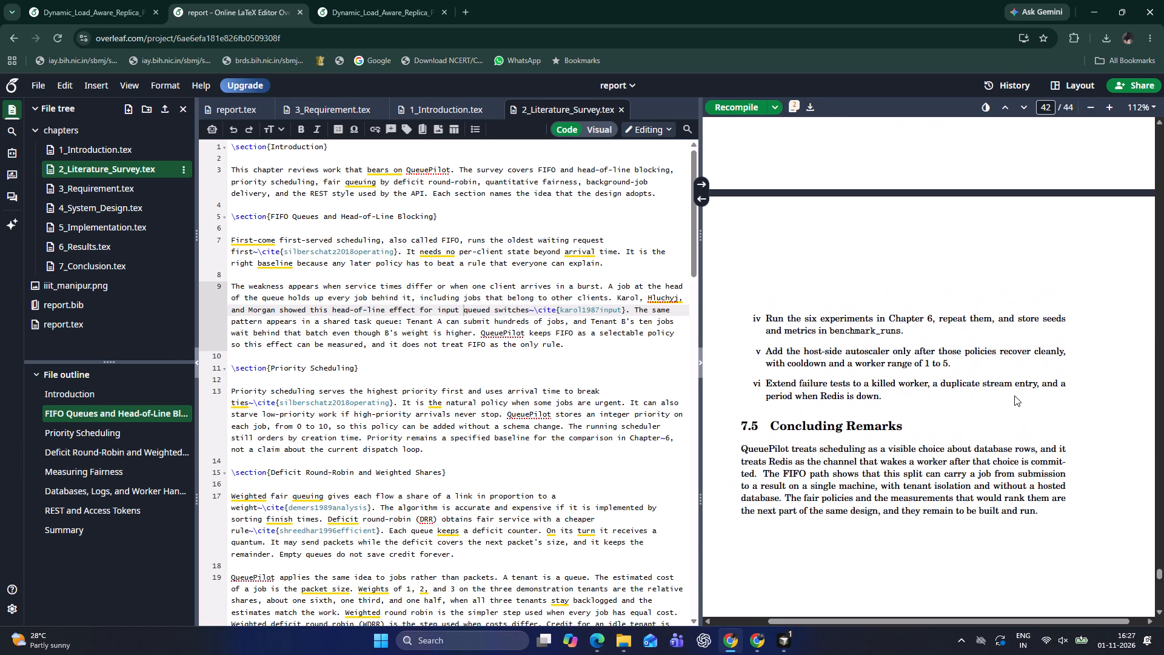
{"action": "scroll", "coordinate": [1014, 395], "scroll_direction": "up", "scroll_amount": 1}
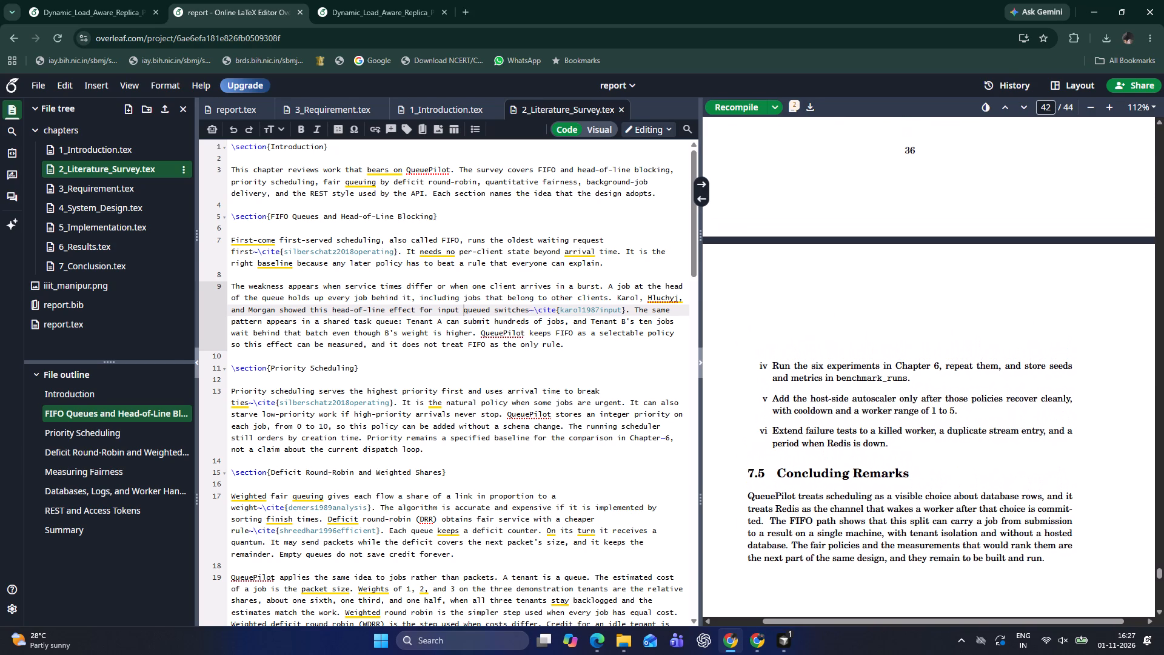
{"action": "scroll", "coordinate": [1014, 395], "scroll_direction": "up", "scroll_amount": 6}
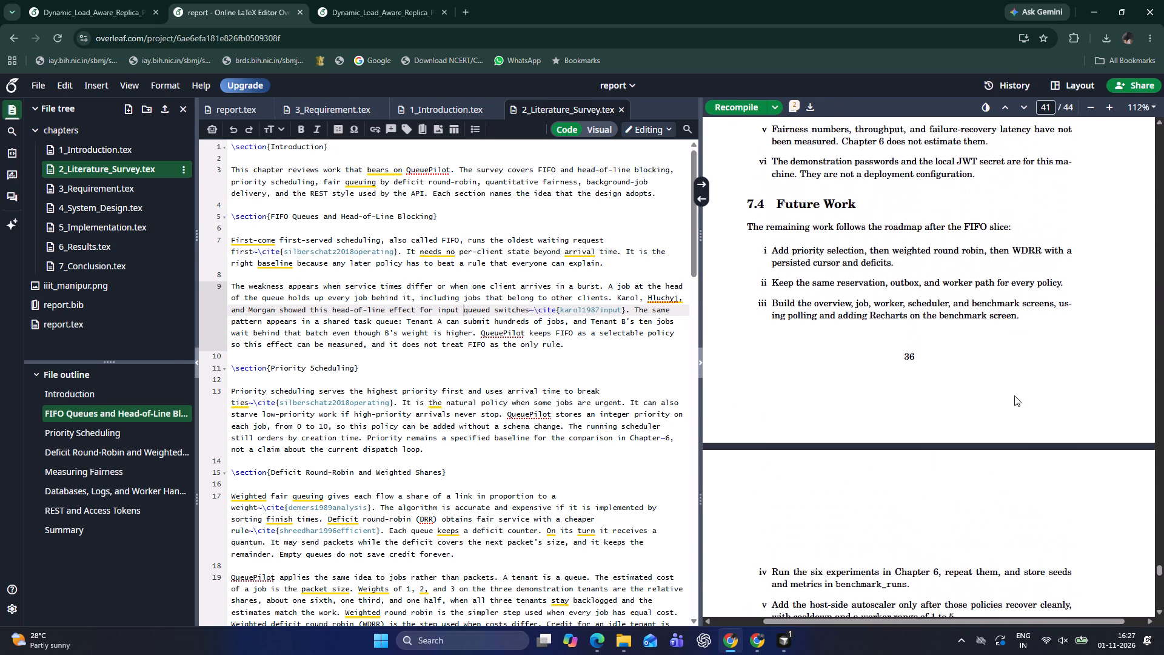
{"action": "scroll", "coordinate": [1014, 395], "scroll_direction": "up", "scroll_amount": 3}
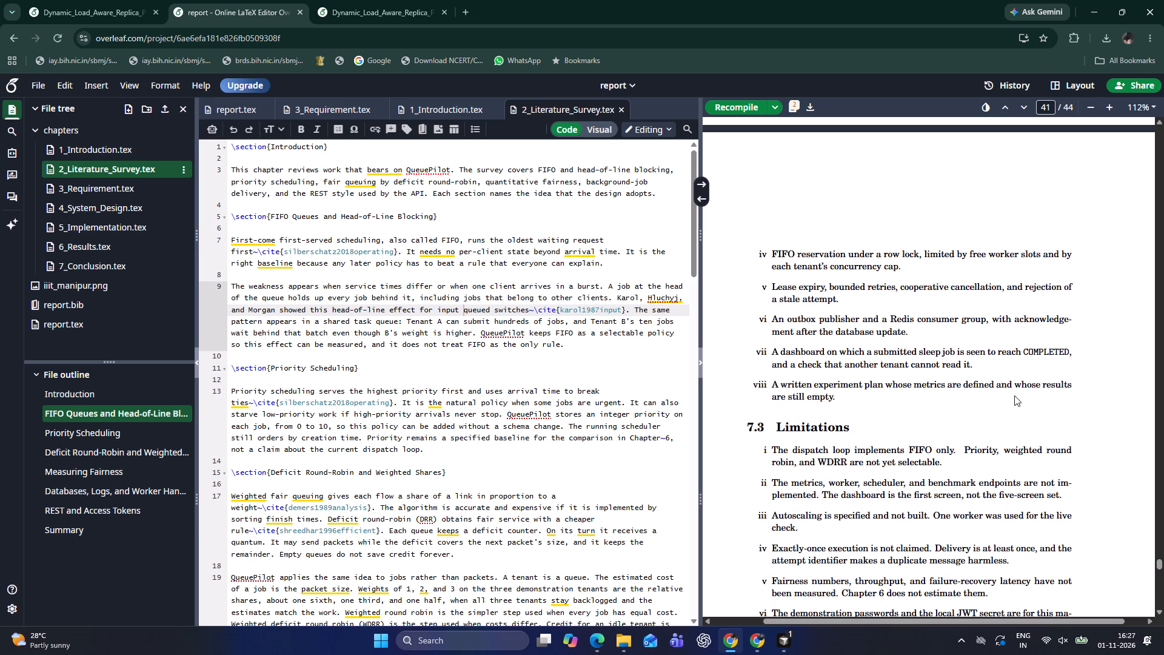
{"action": "scroll", "coordinate": [1014, 395], "scroll_direction": "up", "scroll_amount": 5}
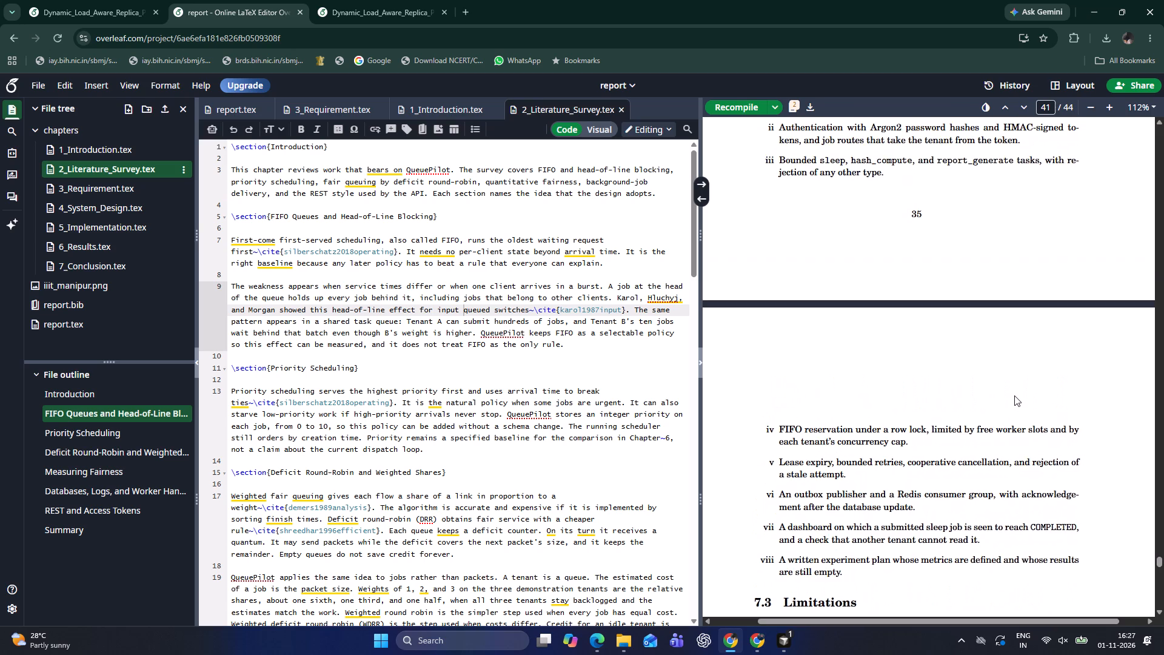
{"action": "scroll", "coordinate": [1014, 395], "scroll_direction": "up", "scroll_amount": 4}
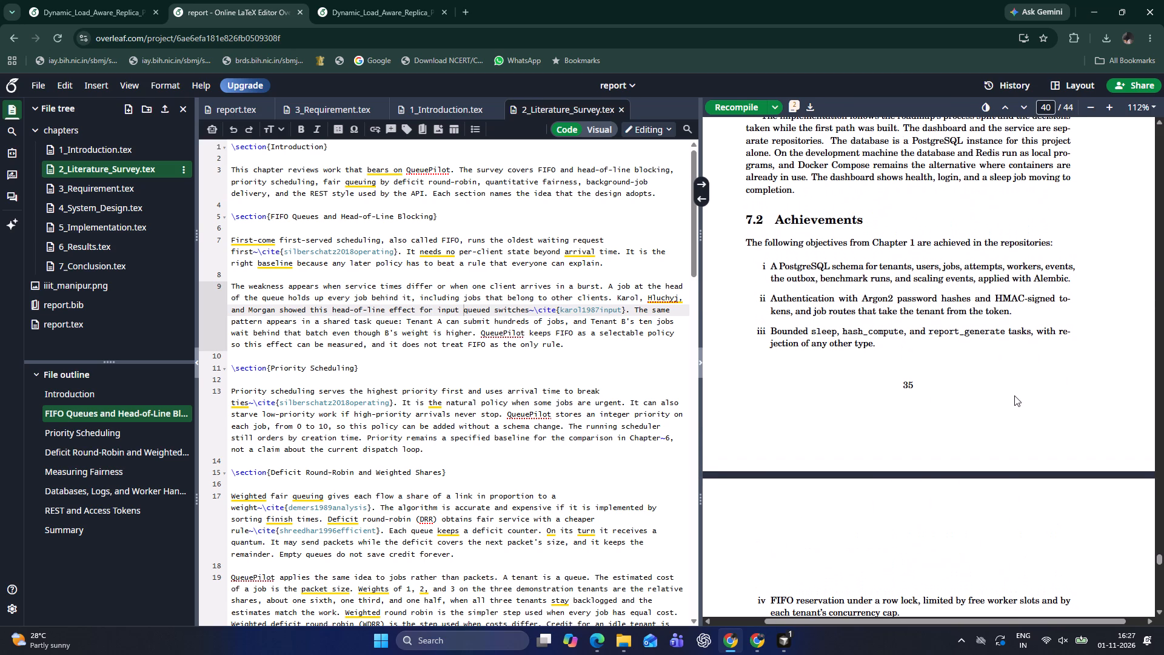
{"action": "scroll", "coordinate": [1014, 395], "scroll_direction": "up", "scroll_amount": 6}
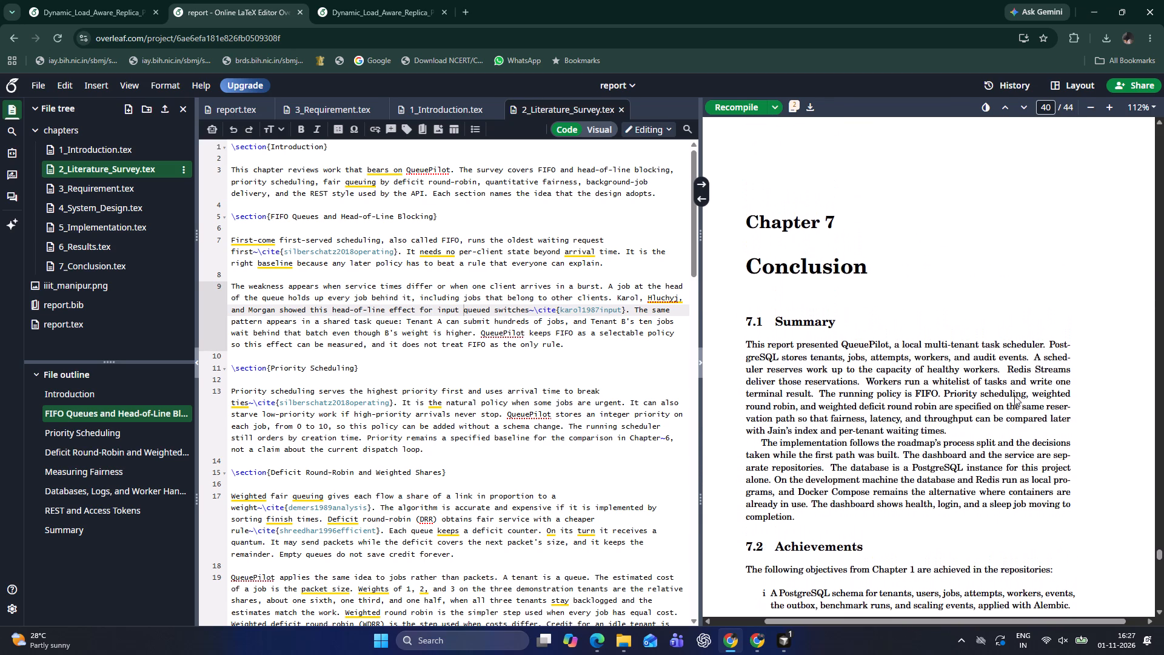
Examine the results chapter in the compiled report, from its end back to the test results table, including the scheduling policy comparison.
{"action": "scroll", "coordinate": [1014, 395], "scroll_direction": "up", "scroll_amount": 6}
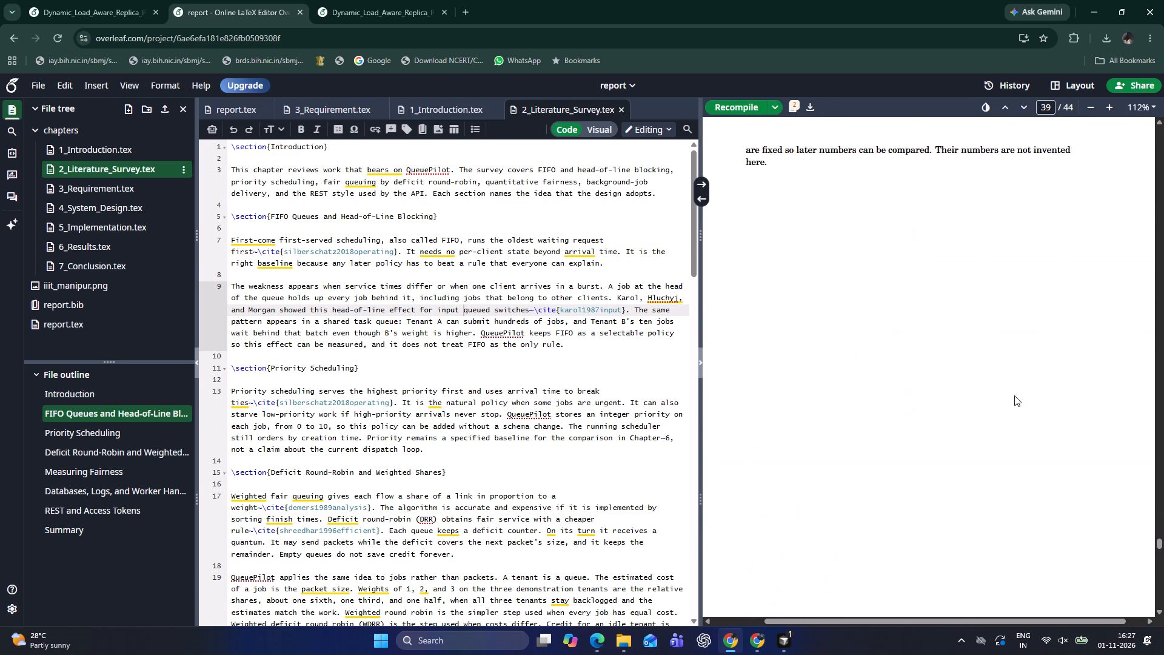
{"action": "scroll", "coordinate": [1014, 395], "scroll_direction": "up", "scroll_amount": 5}
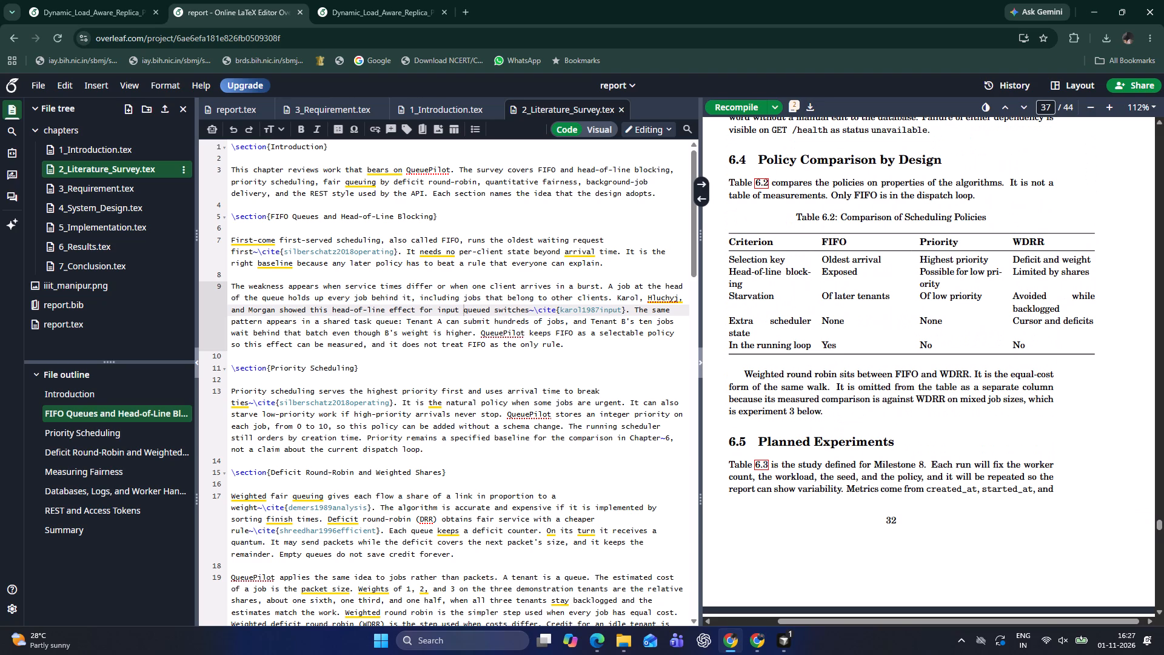
{"action": "scroll", "coordinate": [1014, 395], "scroll_direction": "up", "scroll_amount": 8}
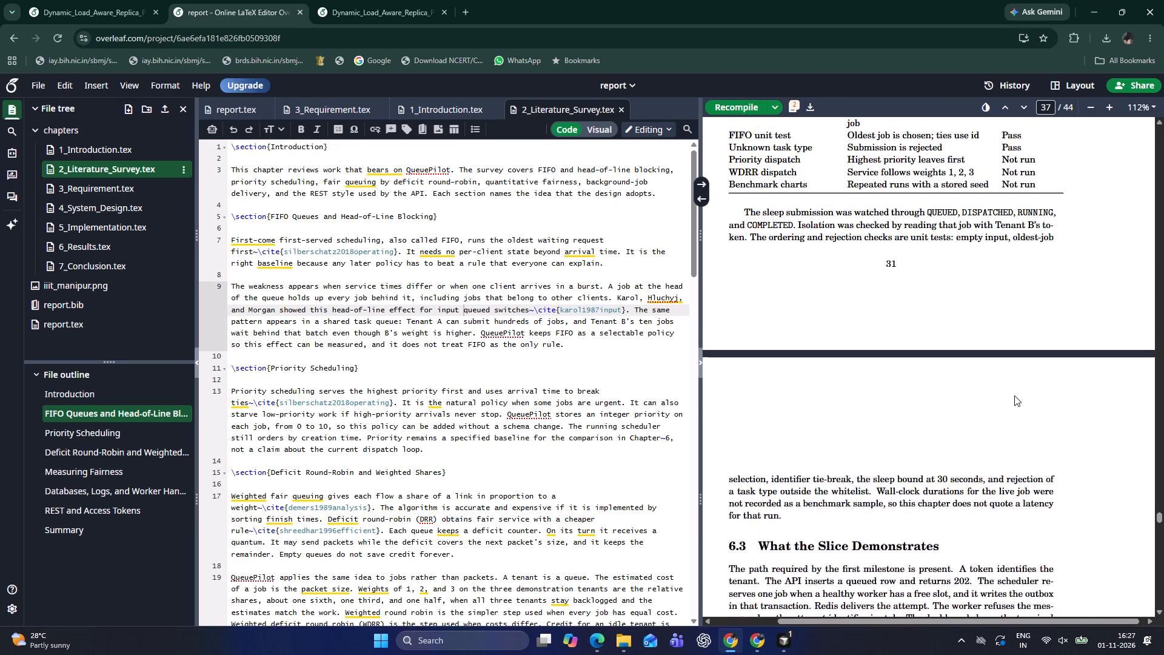
{"action": "scroll", "coordinate": [1014, 395], "scroll_direction": "down", "scroll_amount": 1}
{"action": "scroll", "coordinate": [1014, 395], "scroll_direction": "up", "scroll_amount": 1}
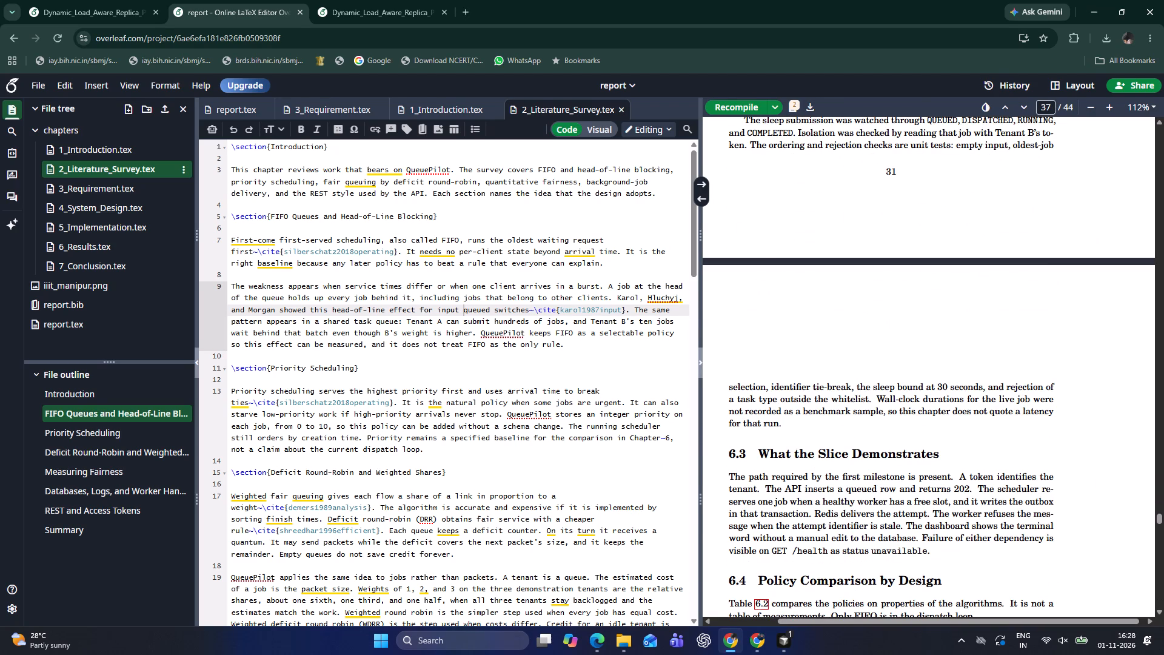
{"action": "scroll", "coordinate": [1014, 395], "scroll_direction": "up", "scroll_amount": 1}
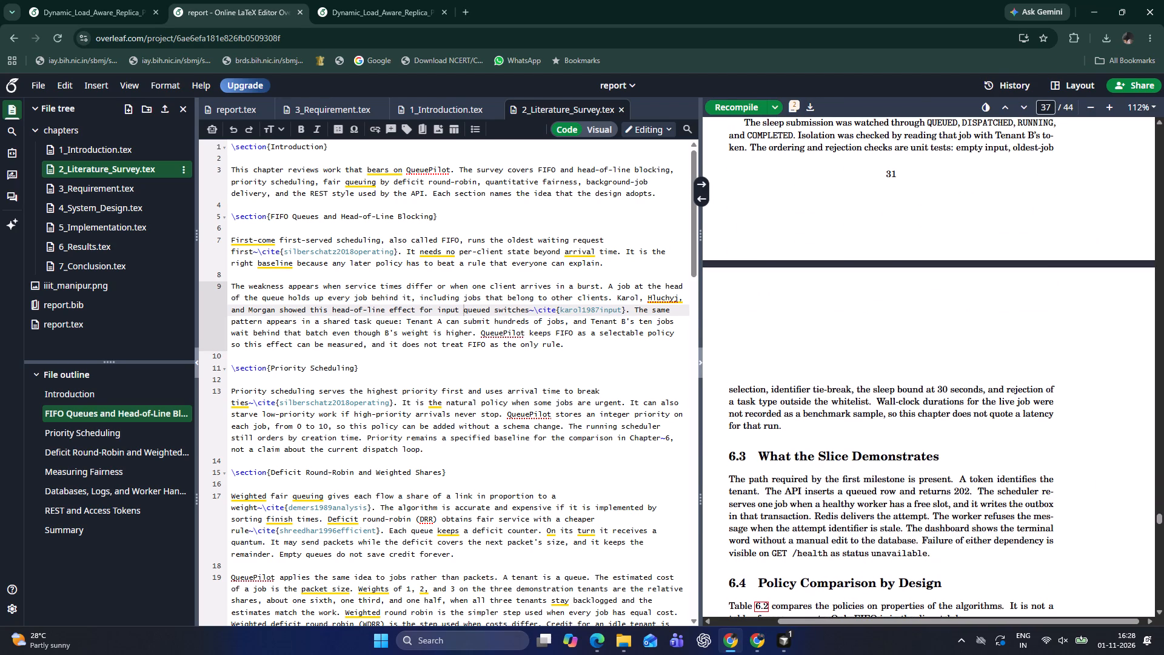
{"action": "scroll", "coordinate": [1014, 395], "scroll_direction": "up", "scroll_amount": 2}
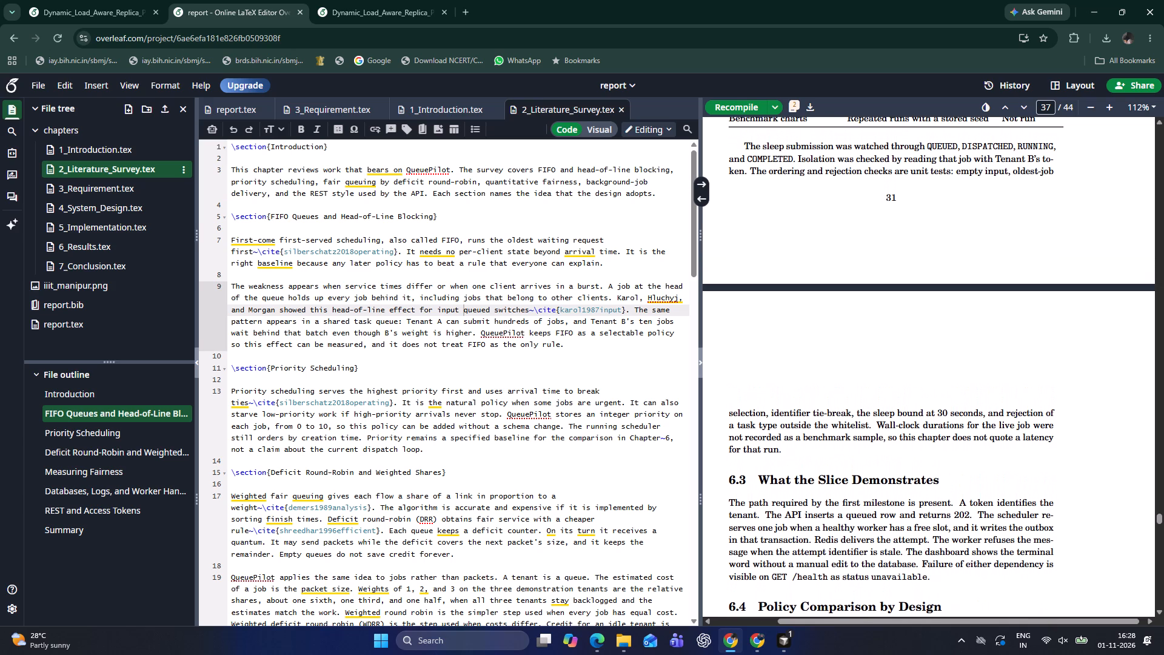
{"action": "scroll", "coordinate": [1014, 395], "scroll_direction": "up", "scroll_amount": 3}
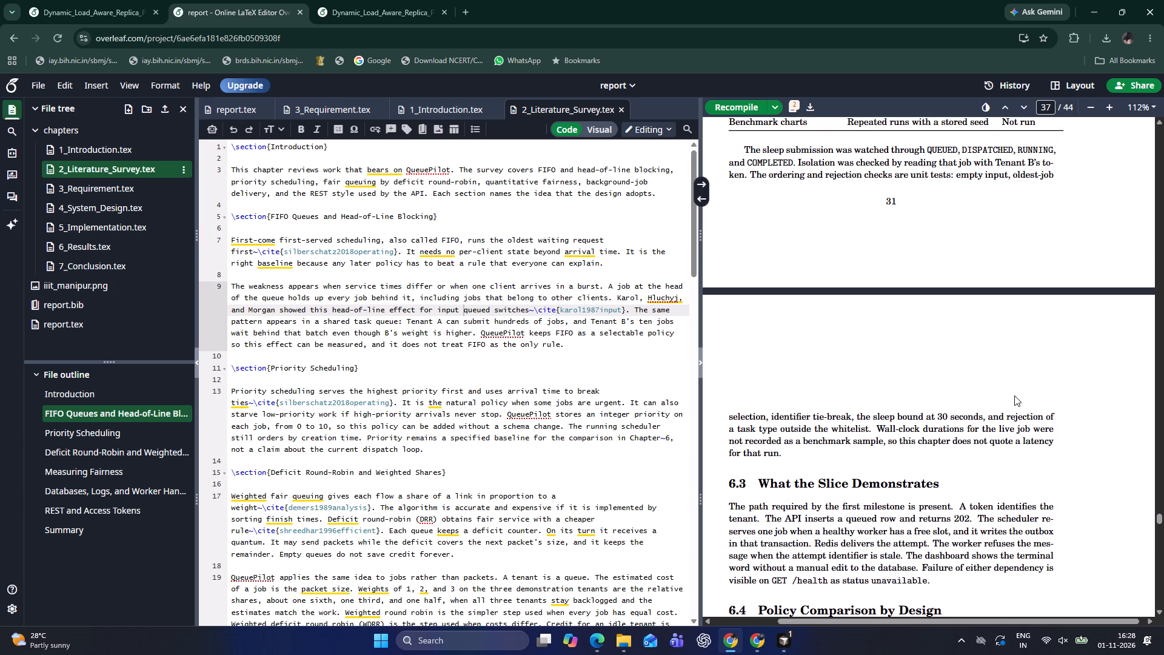
{"action": "scroll", "coordinate": [1014, 395], "scroll_direction": "up", "scroll_amount": 3}
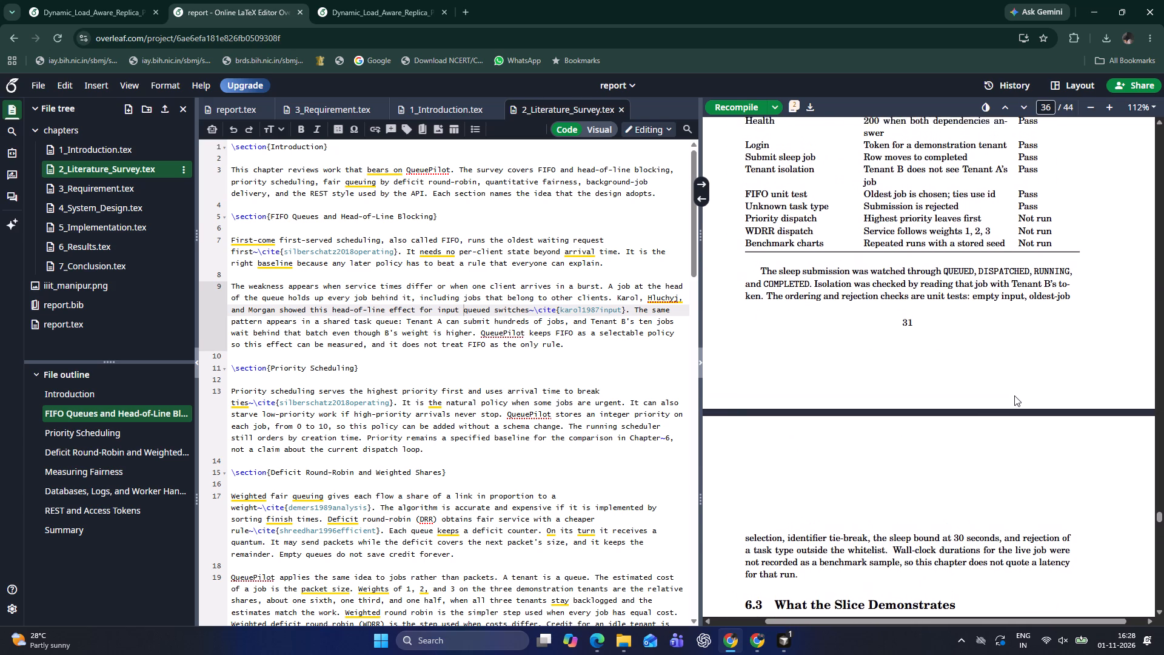
{"action": "scroll", "coordinate": [1014, 395], "scroll_direction": "up", "scroll_amount": 1}
Capture a screenshot of Table 6.3, Benchmark Experiments, in the compiled report.
{"action": "scroll", "coordinate": [1014, 395], "scroll_direction": "down", "scroll_amount": 4}
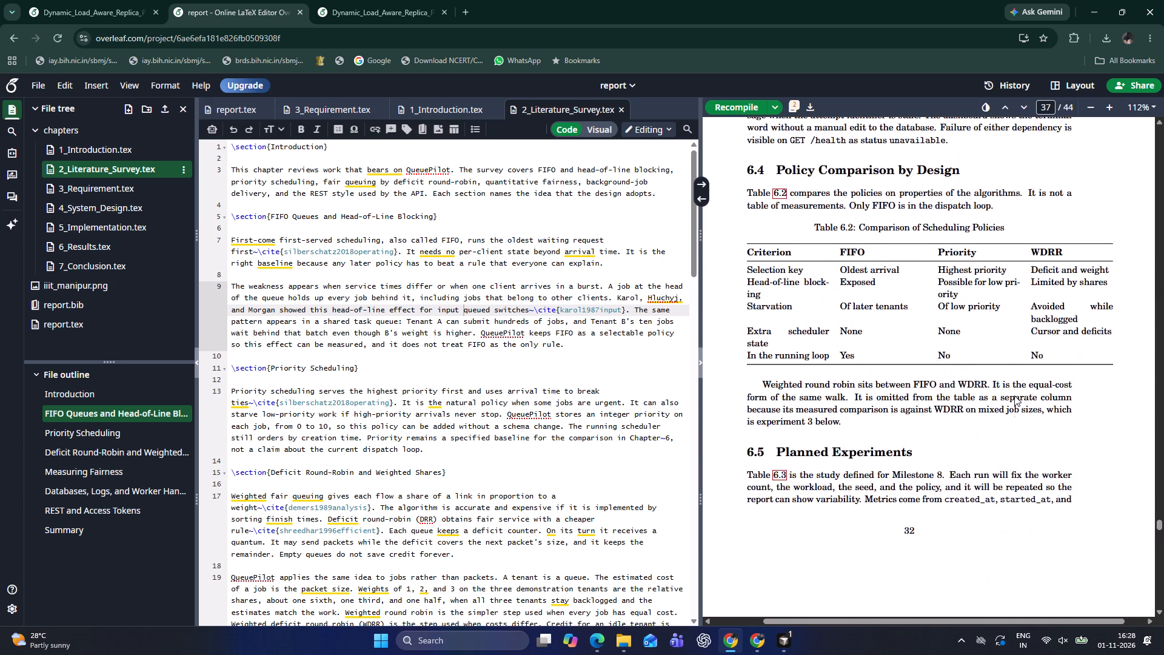
{"action": "scroll", "coordinate": [1014, 395], "scroll_direction": "down", "scroll_amount": 2}
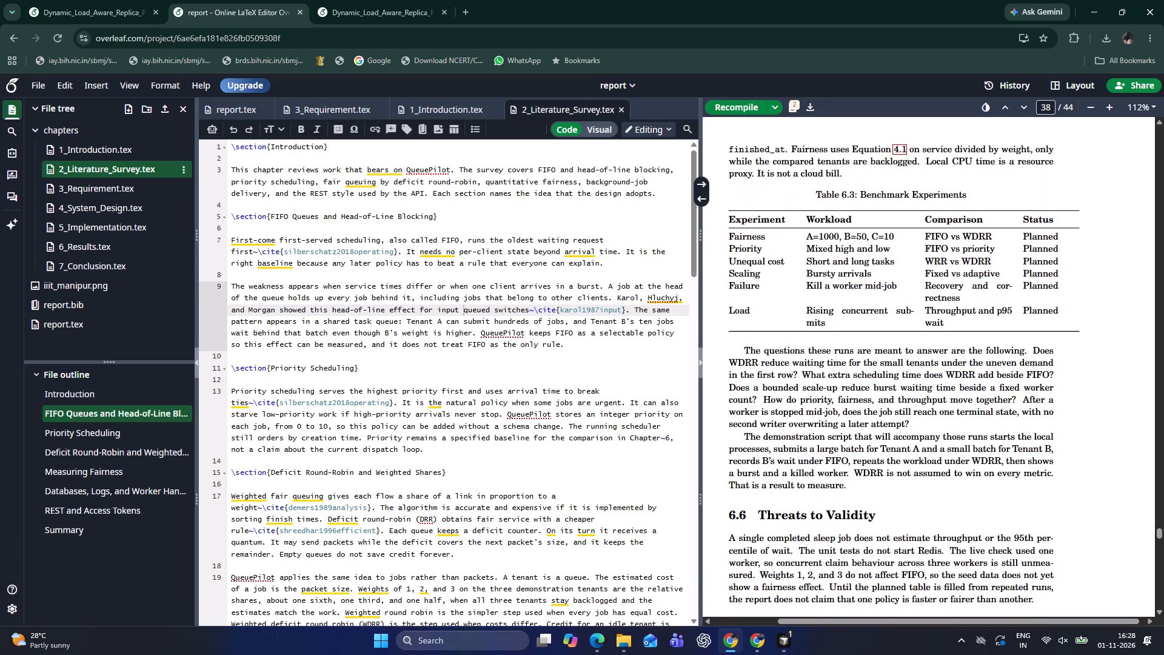
{"action": "scroll", "coordinate": [1014, 395], "scroll_direction": "up", "scroll_amount": 1}
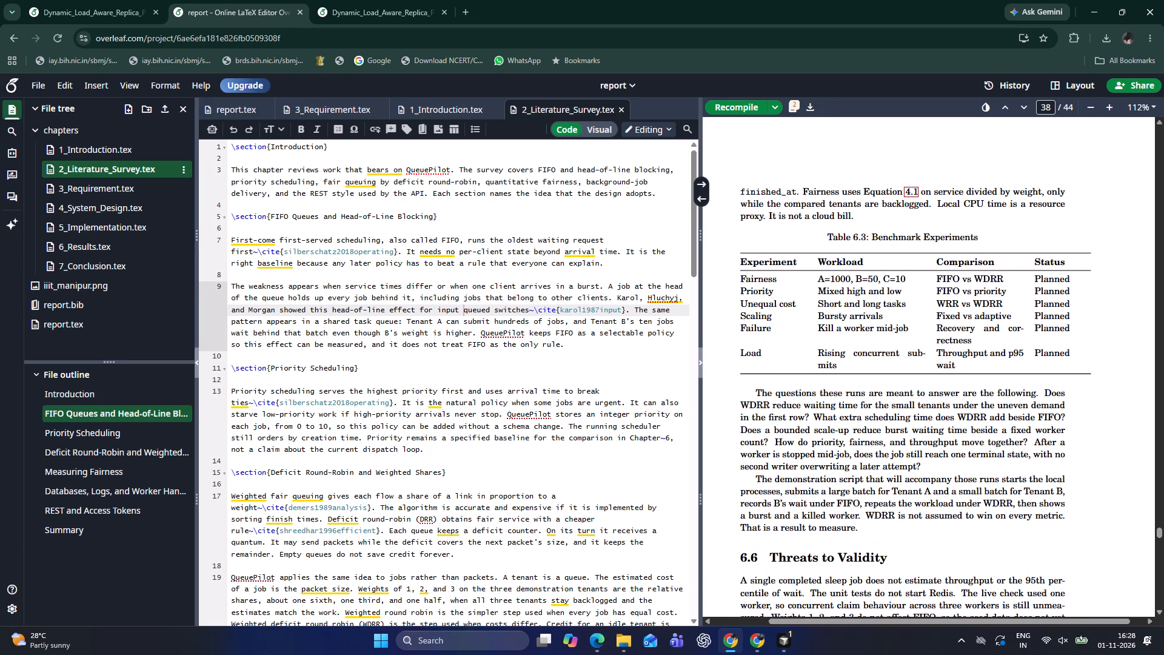
{"action": "key", "text": "Print"}
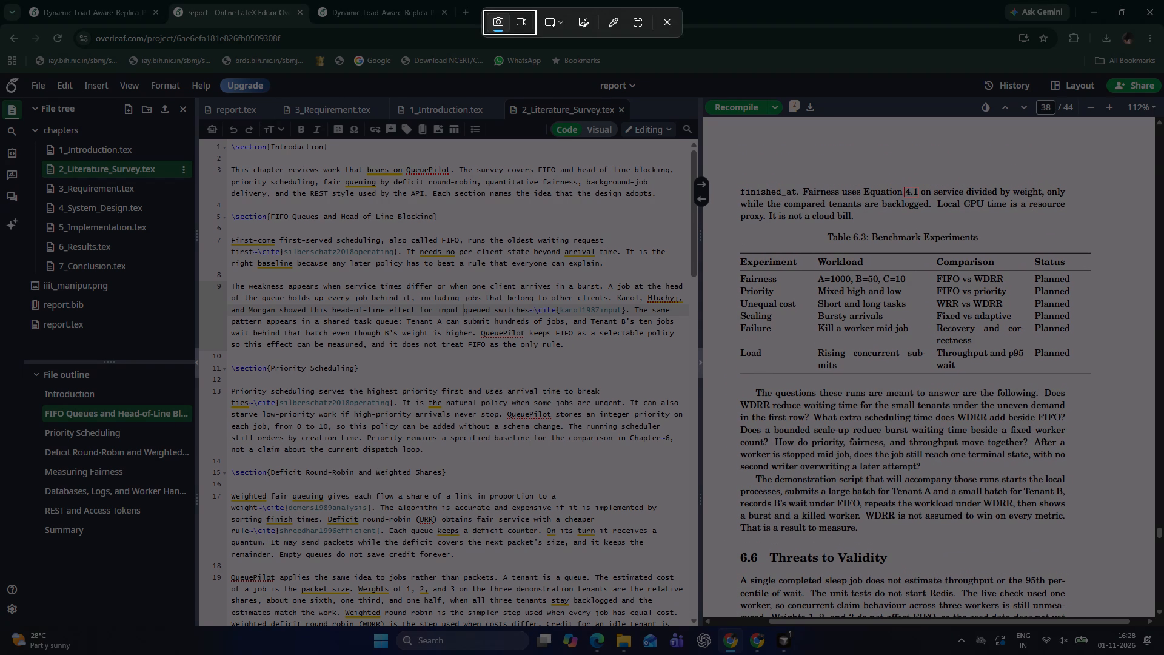
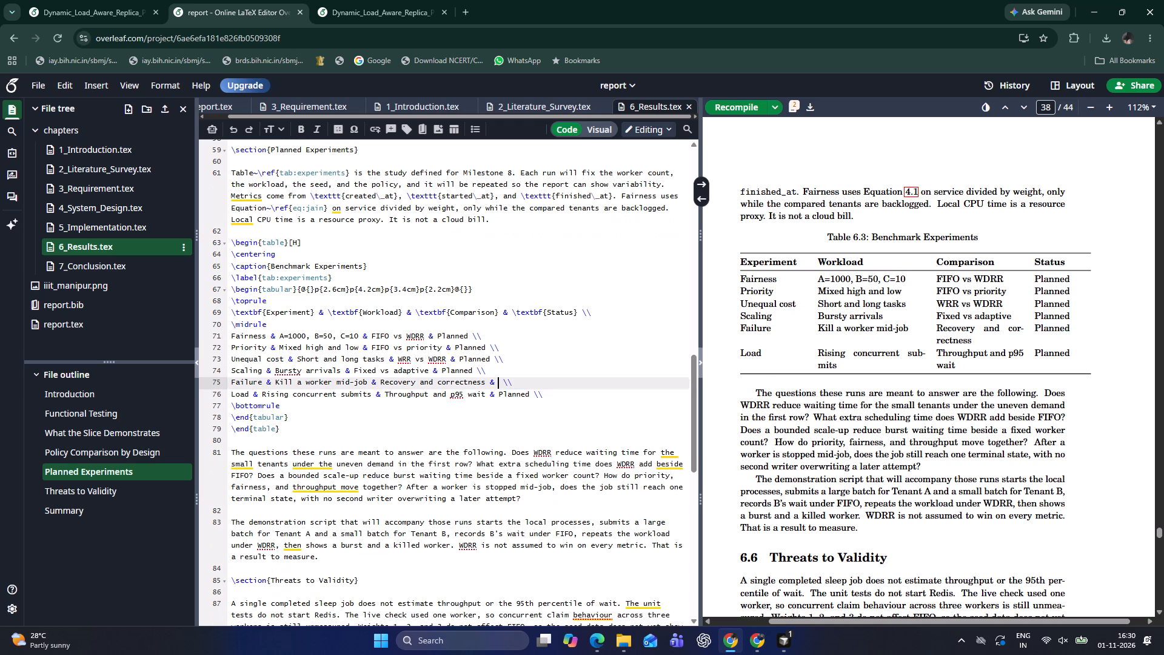
{"action": "key", "text": "space"}
{"action": "type", "text": "Completed"}
Set the Load row's status to Completed in the Benchmark Experiments table source.
{"action": "key", "text": "Down"}
{"action": "key", "text": "Left"}
{"action": "key", "text": "Left"}
{"action": "key", "text": "Left"}
{"action": "key", "text": "BackSpace"}
{"action": "key", "text": "BackSpace"}
{"action": "key", "text": "BackSpace"}
{"action": "key", "text": "BackSpace"}
{"action": "key", "text": "BackSpace"}
{"action": "key", "text": "BackSpace"}
{"action": "key", "text": "BackSpace"}
{"action": "type", "text": "Completed"}
Set the Scaling row's status to Completed in the Benchmark Experiments table source.
{"action": "key", "text": "Up"}
{"action": "key", "text": "Up"}
{"action": "key", "text": "Left"}
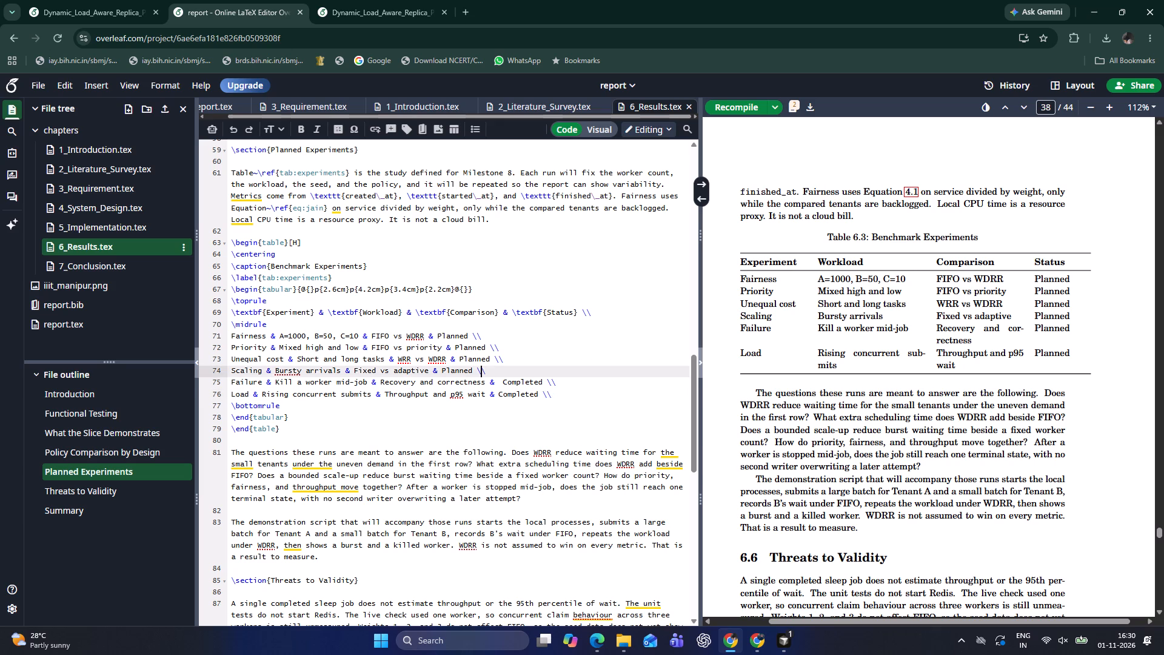
{"action": "key", "text": "Left"}
{"action": "key", "text": "Left"}
{"action": "key", "text": "BackSpace"}
{"action": "key", "text": "BackSpace"}
{"action": "key", "text": "BackSpace"}
{"action": "key", "text": "BackSpace"}
{"action": "key", "text": "BackSpace"}
{"action": "key", "text": "BackSpace"}
{"action": "key", "text": "BackSpace"}
{"action": "type", "text": "Completed"}
Set the Unequal cost row's status to Completed in the Benchmark Experiments table source.
{"action": "key", "text": "Up"}
{"action": "key", "text": "Right"}
{"action": "key", "text": "Right"}
{"action": "key", "text": "BackSpace"}
{"action": "key", "text": "BackSpace"}
{"action": "key", "text": "BackSpace"}
{"action": "key", "text": "BackSpace"}
{"action": "key", "text": "BackSpace"}
{"action": "key", "text": "BackSpace"}
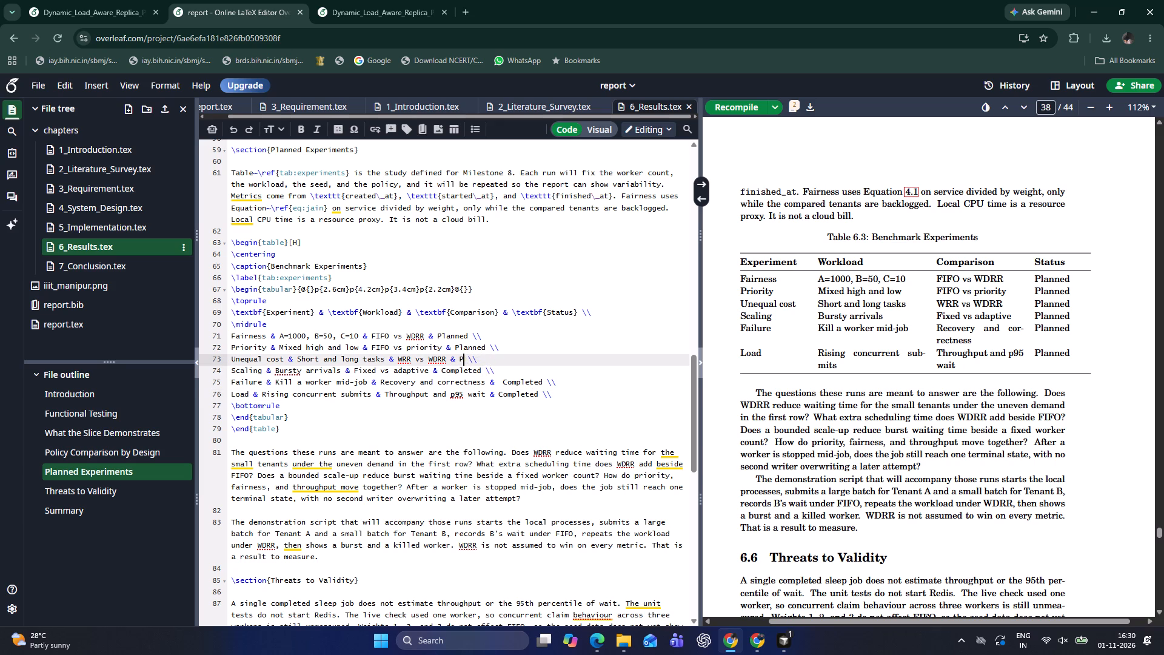
{"action": "key", "text": "BackSpace"}
{"action": "type", "text": "Completed"}
Set the Priority row's status to Completed in the Benchmark Experiments table source.
{"action": "key", "text": "Up"}
{"action": "key", "text": "Left"}
{"action": "key", "text": "Left"}
{"action": "key", "text": "Left"}
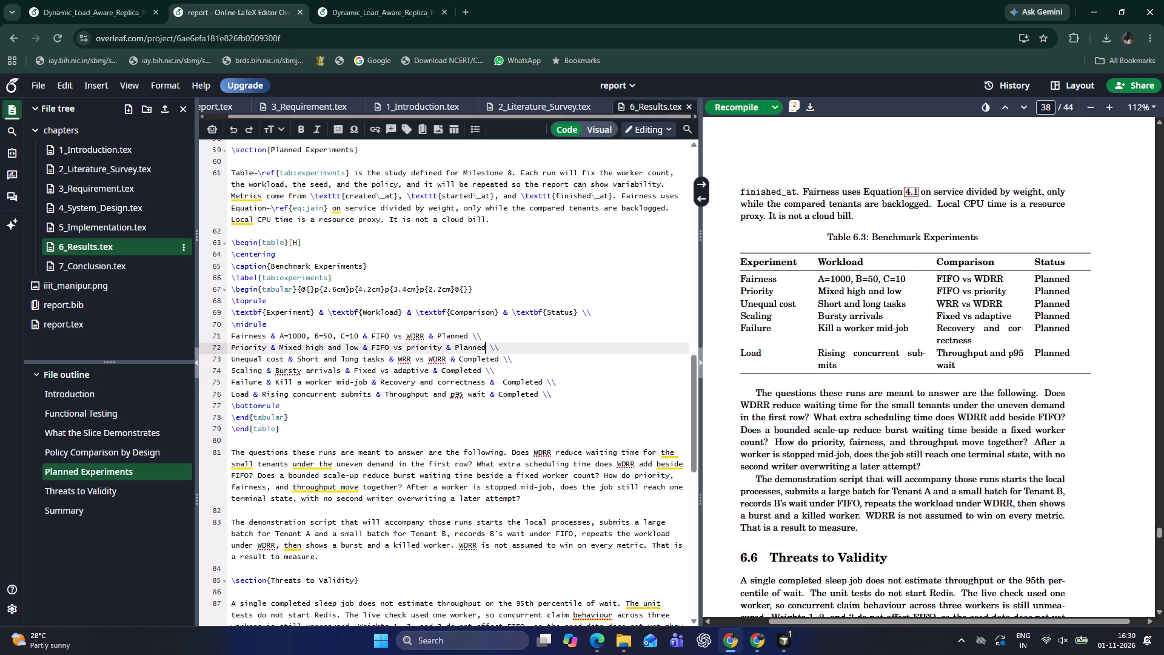
{"action": "key", "text": "BackSpace"}
{"action": "key", "text": "BackSpace"}
{"action": "key", "text": "BackSpace"}
{"action": "key", "text": "BackSpace"}
{"action": "key", "text": "BackSpace"}
{"action": "key", "text": "BackSpace"}
{"action": "key", "text": "BackSpace"}
{"action": "type", "text": "Completed"}
Set the Fairness row's status to Completed in the Benchmark Experiments table source.
{"action": "key", "text": "Up"}
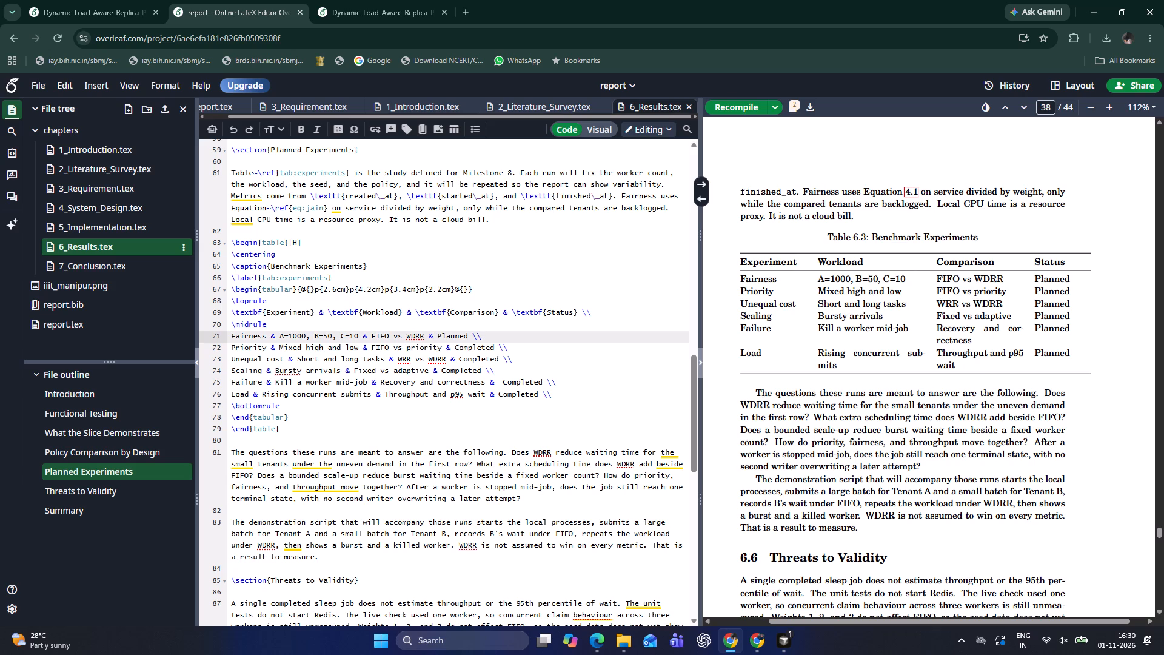
{"action": "key", "text": "Left"}
{"action": "key", "text": "Left"}
{"action": "key", "text": "Left"}
{"action": "key", "text": "BackSpace"}
{"action": "key", "text": "BackSpace"}
{"action": "key", "text": "BackSpace"}
{"action": "key", "text": "BackSpace"}
{"action": "key", "text": "BackSpace"}
{"action": "key", "text": "BackSpace"}
{"action": "key", "text": "BackSpace"}
{"action": "type", "text": "Completed"}
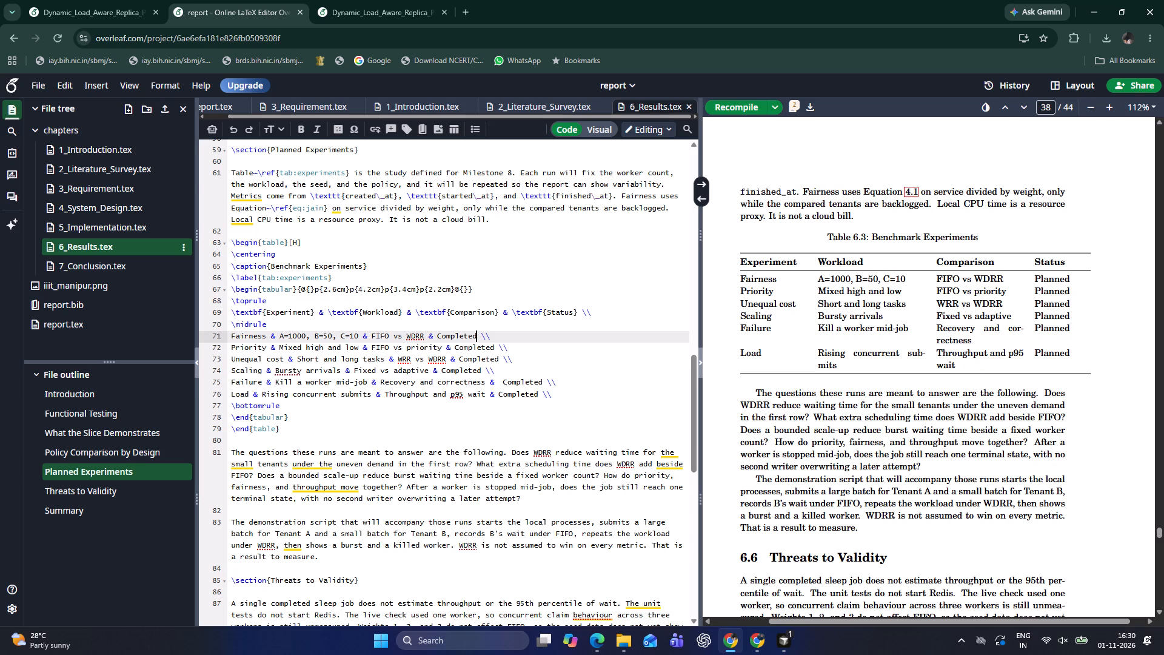
Find Table 6.1, Functional Test Results, in the compiled report and set the Priority dispatch row's result to Pass in its source.
{"action": "scroll", "coordinate": [989, 311], "scroll_direction": "up", "scroll_amount": 5}
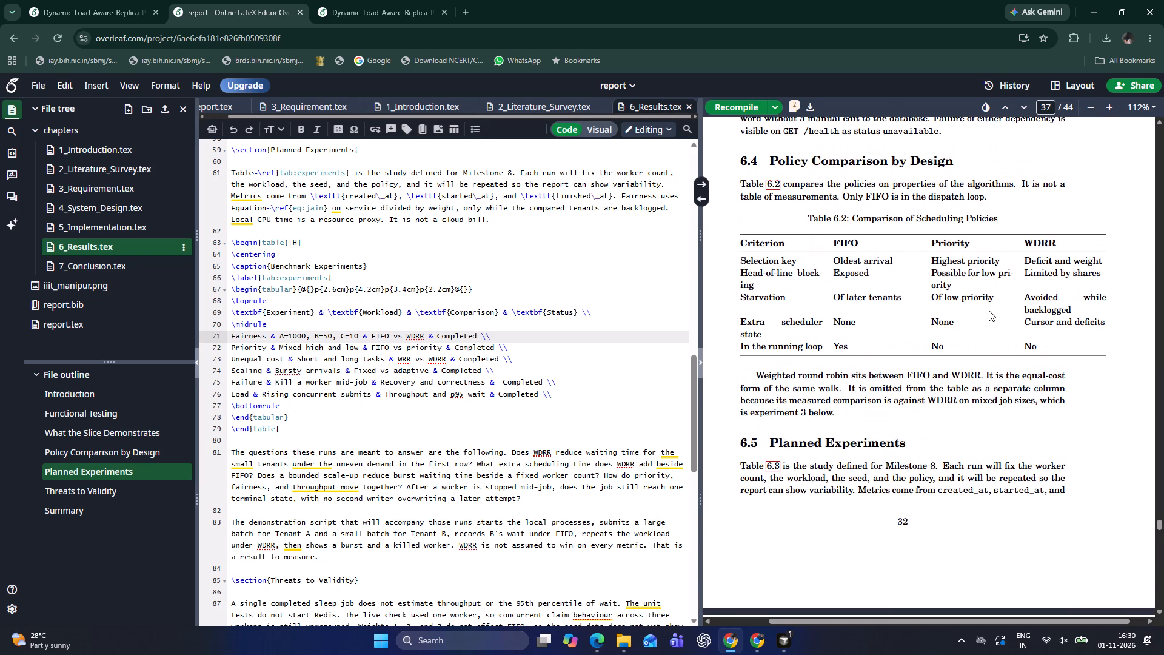
{"action": "scroll", "coordinate": [989, 311], "scroll_direction": "up", "scroll_amount": 4}
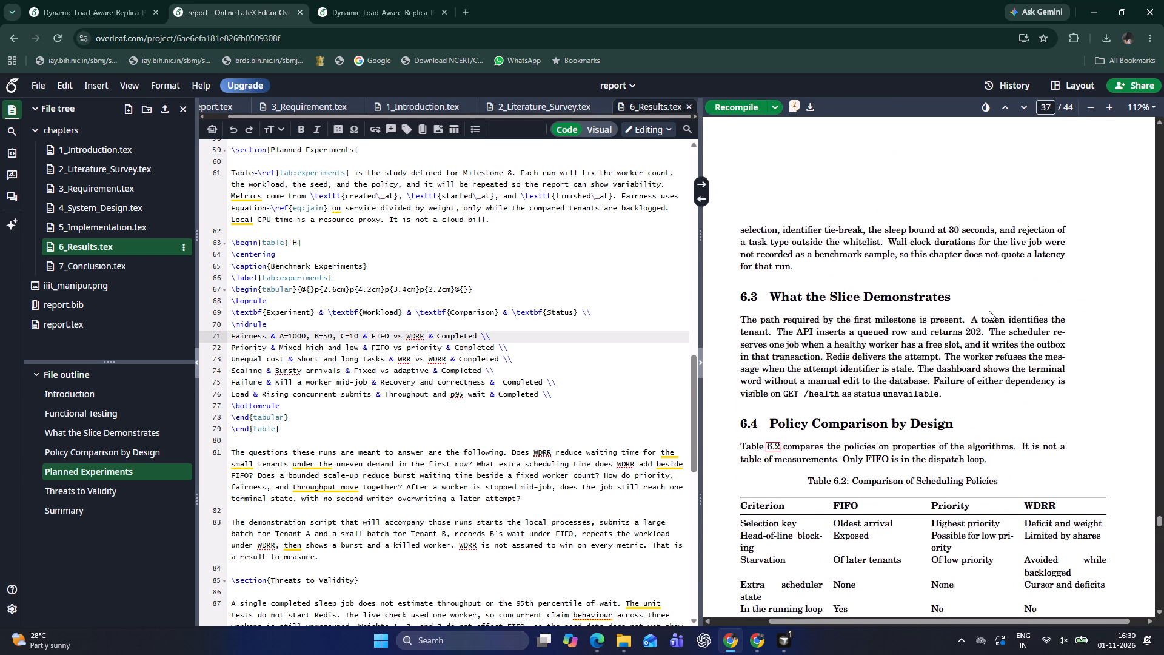
{"action": "scroll", "coordinate": [989, 311], "scroll_direction": "up", "scroll_amount": 1}
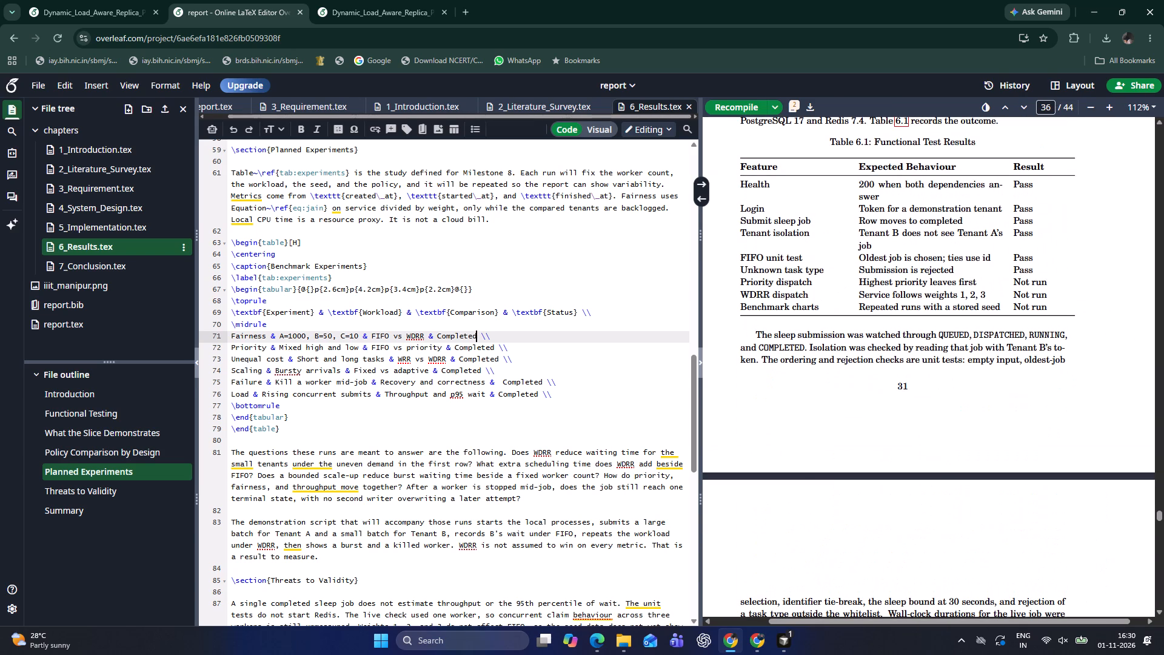
{"action": "scroll", "coordinate": [989, 311], "scroll_direction": "down", "scroll_amount": 8}
{"action": "scroll", "coordinate": [989, 311], "scroll_direction": "up", "scroll_amount": 2}
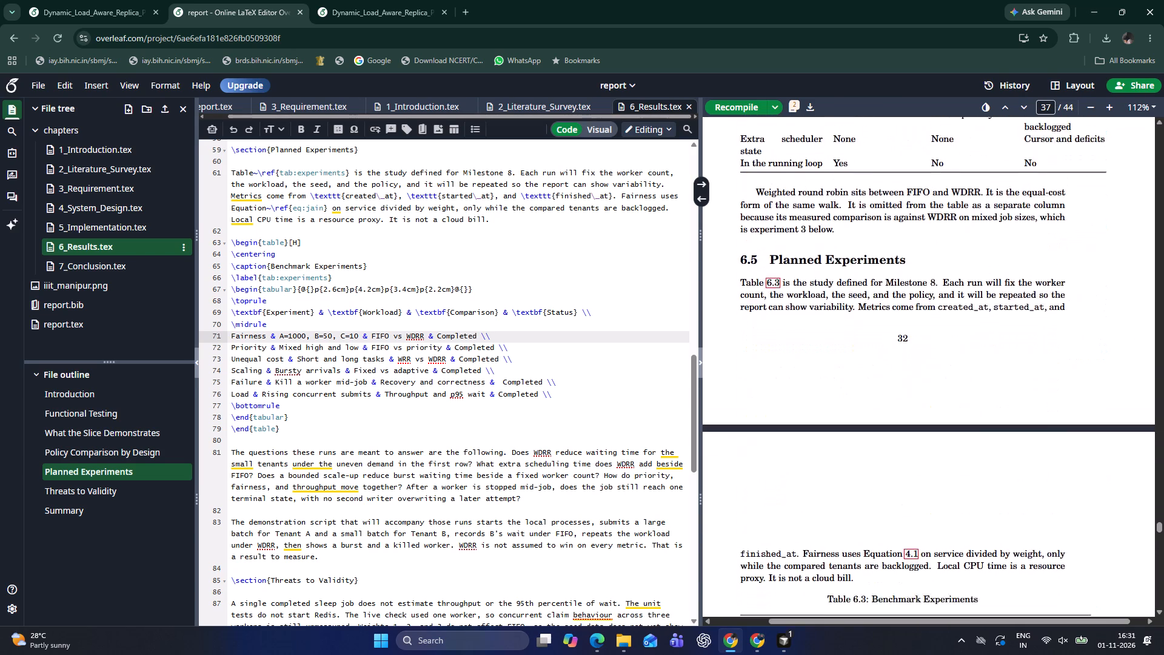
{"action": "scroll", "coordinate": [989, 311], "scroll_direction": "up", "scroll_amount": 3}
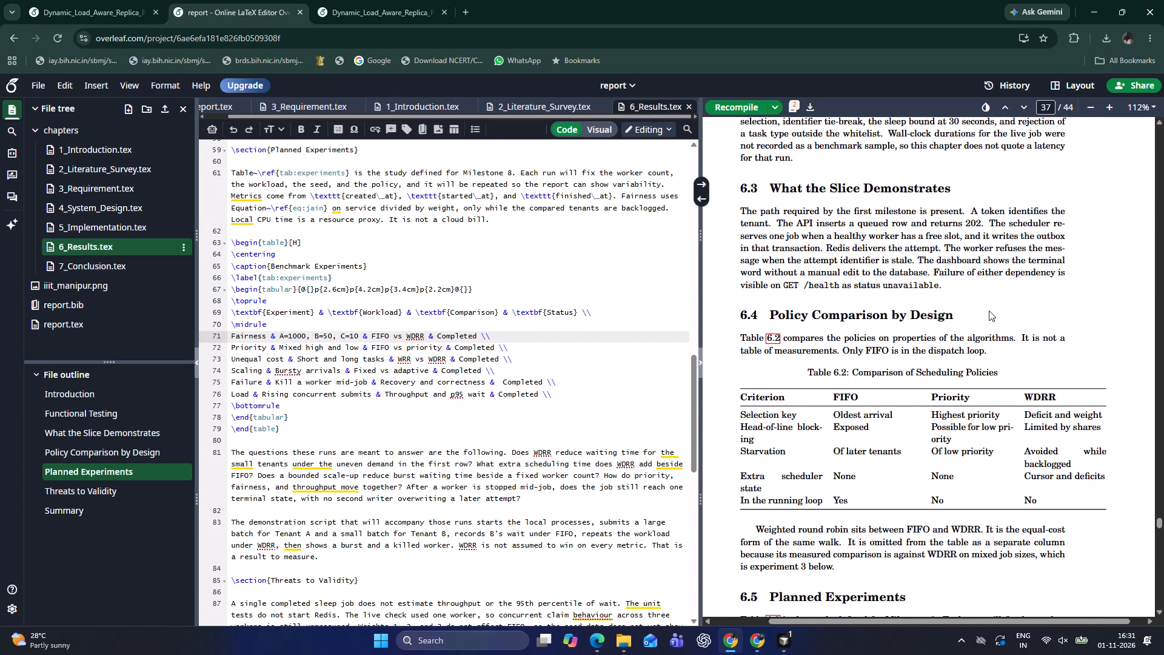
{"action": "scroll", "coordinate": [989, 311], "scroll_direction": "up", "scroll_amount": 3}
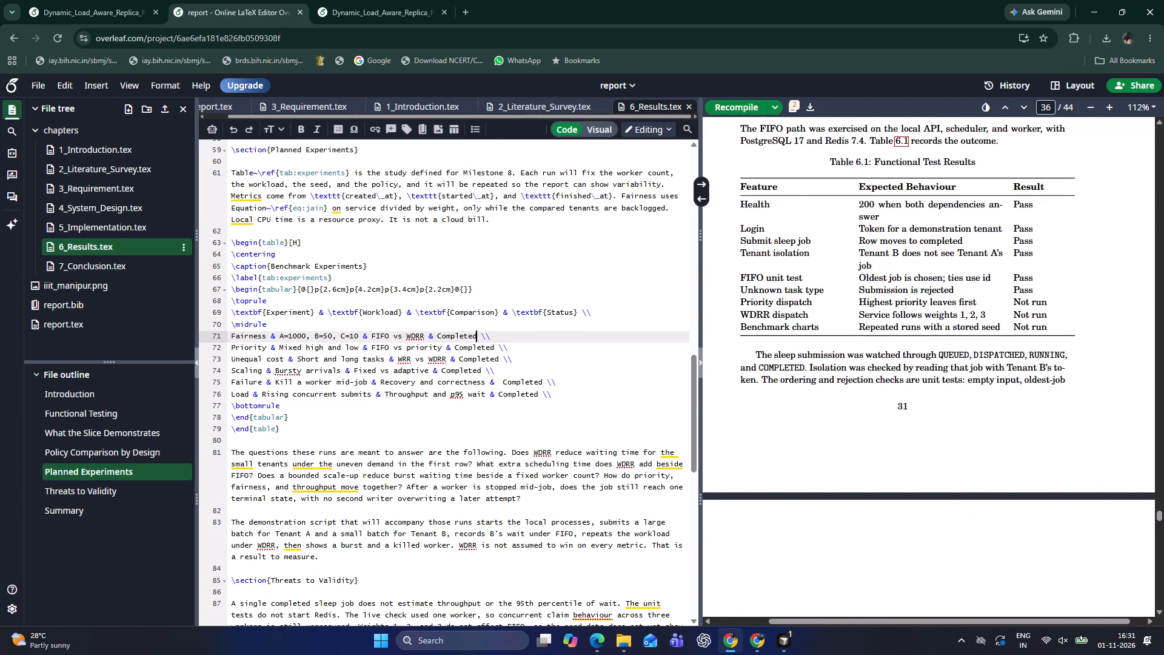
{"action": "double_click", "coordinate": [1031, 304]}
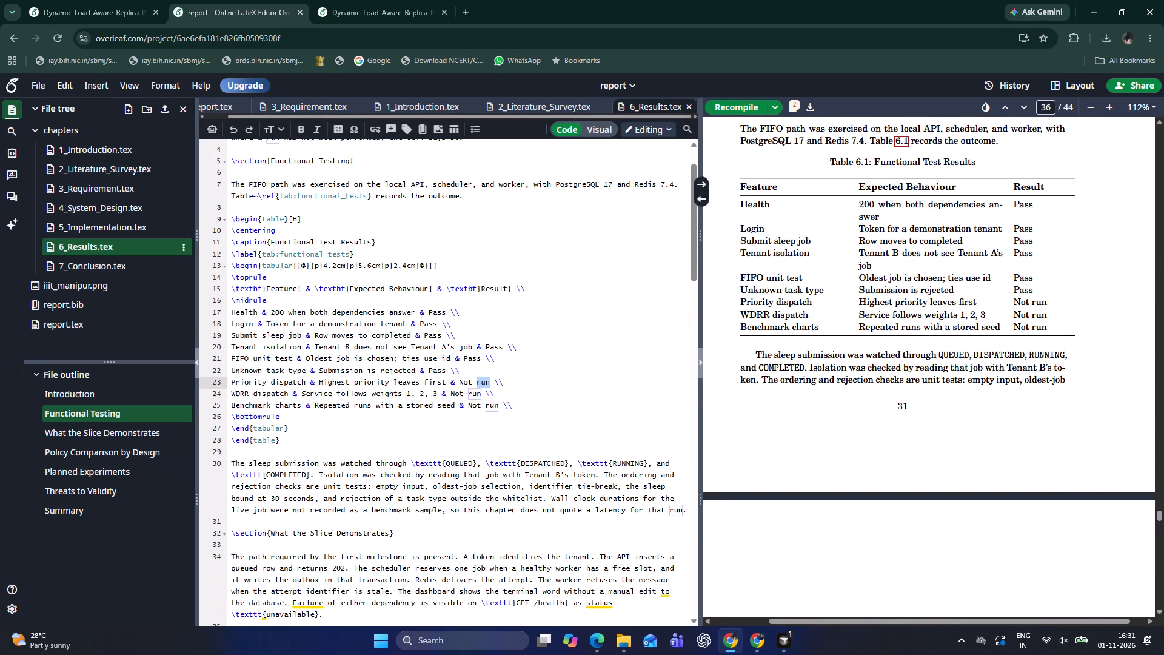
{"action": "key", "text": "BackSpace"}
{"action": "key", "text": "BackSpace"}
{"action": "key", "text": "BackSpace"}
{"action": "key", "text": "BackSpace"}
{"action": "key", "text": "BackSpace"}
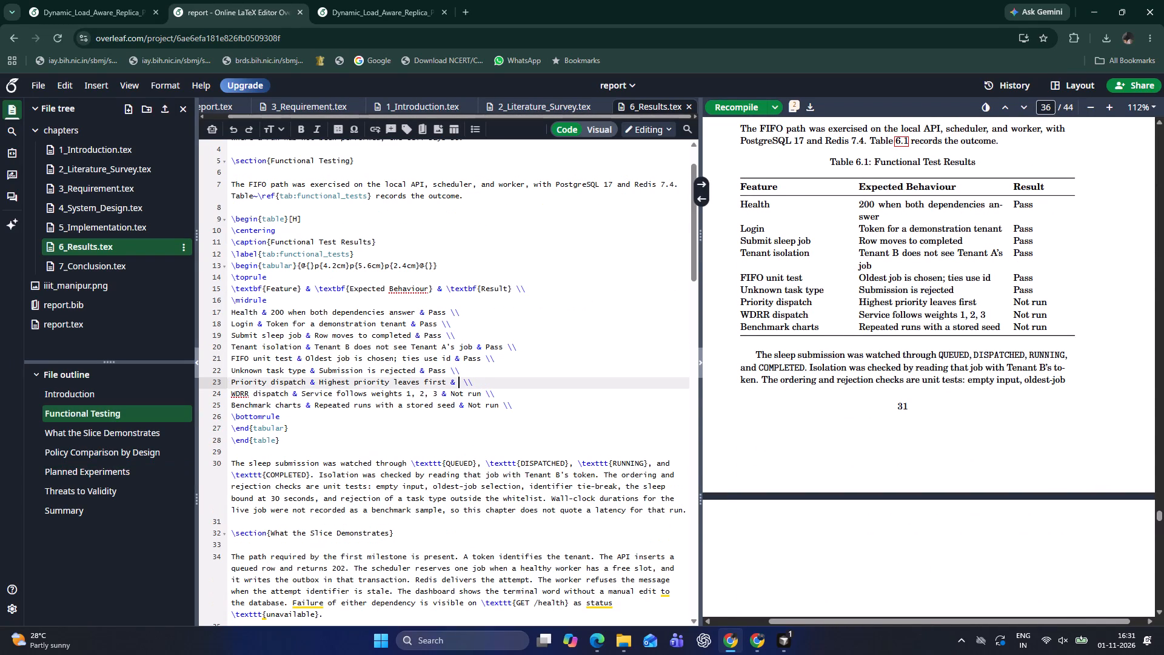
{"action": "type", "text": "Pass"}
{"action": "key", "text": "space"}
Set the WDRR dispatch row's result to Pass in the Functional Test Results table source.
{"action": "key", "text": "Down"}
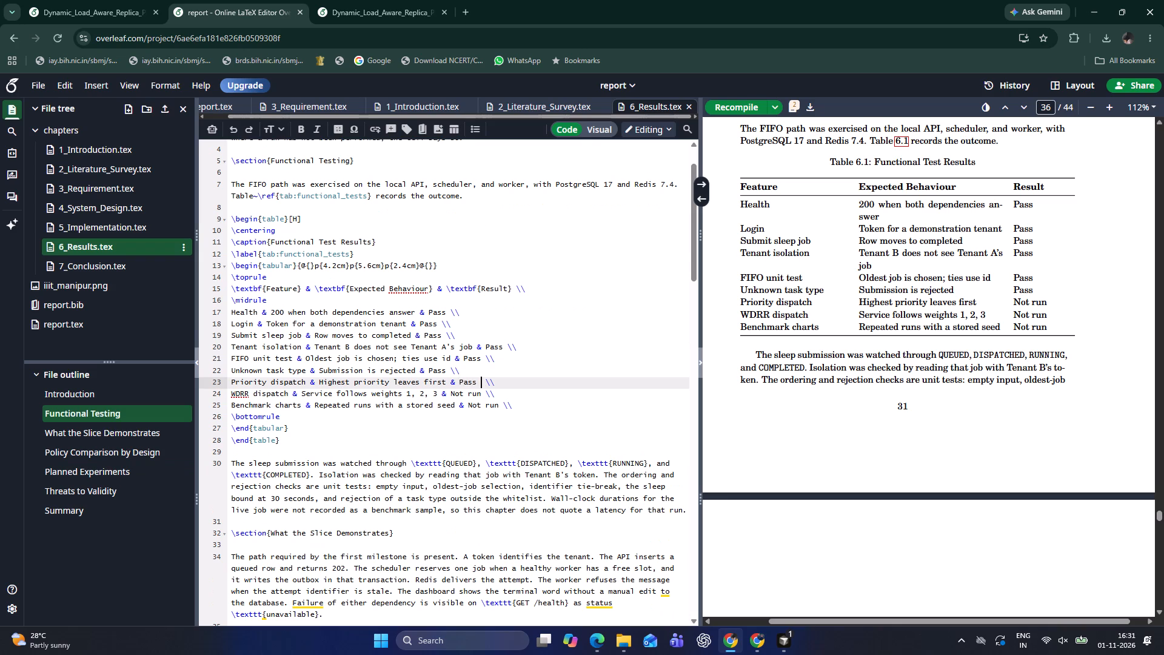
{"action": "key", "text": "BackSpace"}
{"action": "key", "text": "BackSpace"}
{"action": "key", "text": "BackSpace"}
{"action": "key", "text": "BackSpace"}
{"action": "key", "text": "BackSpace"}
{"action": "key", "text": "BackSpace"}
{"action": "key", "text": "BackSpace"}
{"action": "type", "text": "Pass"}
Set the Benchmark charts row's result to Pass in the Functional Test Results table source.
{"action": "key", "text": "Down"}
{"action": "key", "text": "Delete"}
{"action": "key", "text": "Delete"}
{"action": "key", "text": "Delete"}
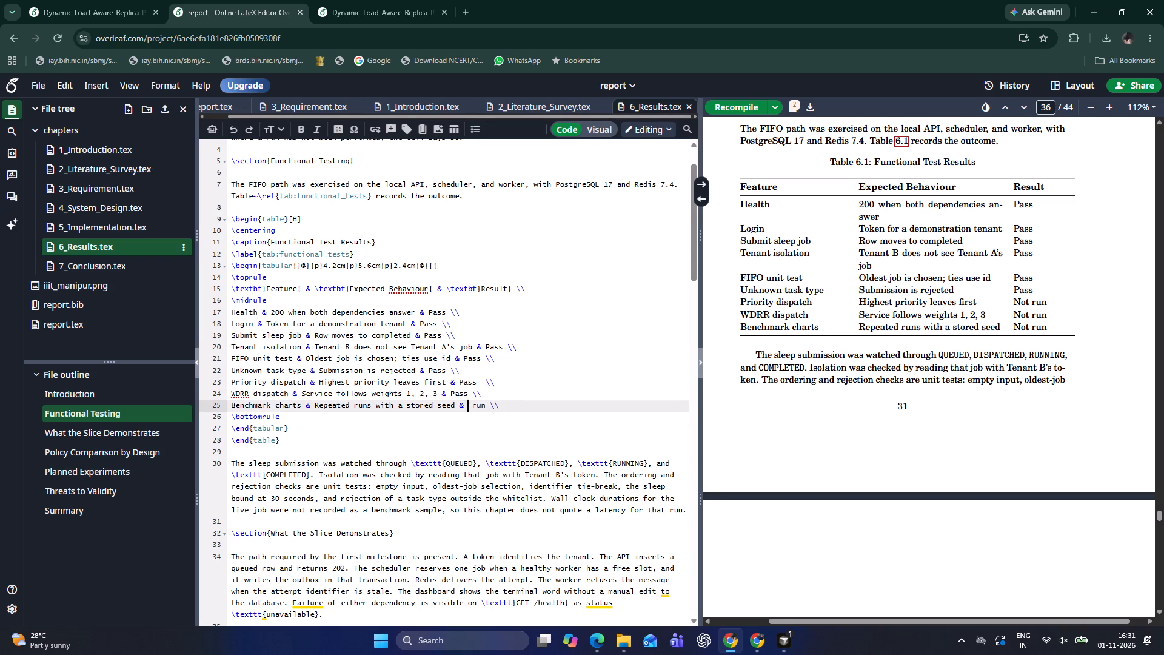
{"action": "key", "text": "Delete"}
{"action": "key", "text": "Delete"}
{"action": "key", "text": "Delete"}
{"action": "key", "text": "Delete"}
{"action": "type", "text": "Pass"}
Find Table 5.1, Development Environment, in the compiled report and shorten its Database entry to PostgreSQL 17 in the source.
{"action": "scroll", "coordinate": [822, 358], "scroll_direction": "up", "scroll_amount": 8}
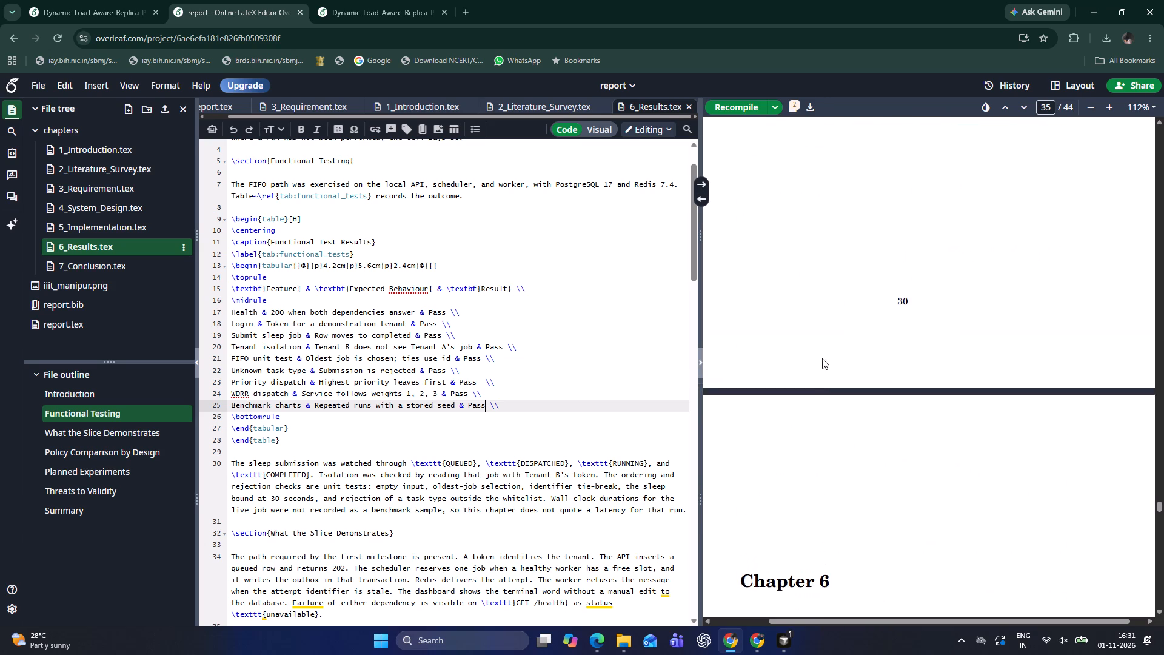
{"action": "scroll", "coordinate": [822, 358], "scroll_direction": "up", "scroll_amount": 8}
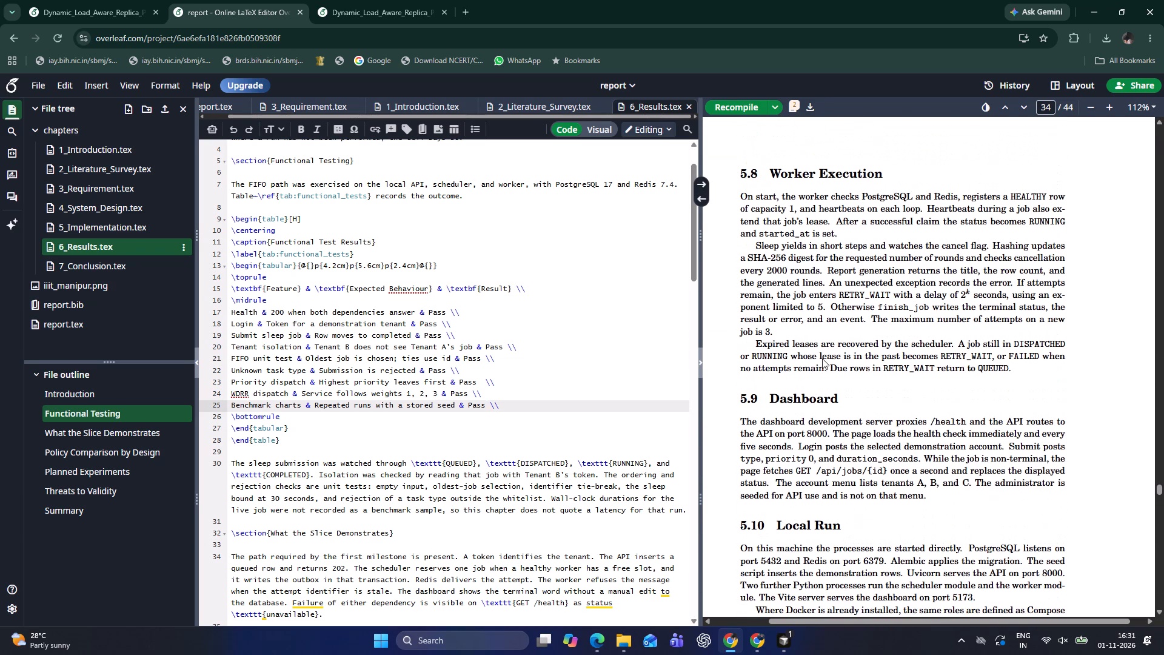
{"action": "scroll", "coordinate": [822, 358], "scroll_direction": "up", "scroll_amount": 5}
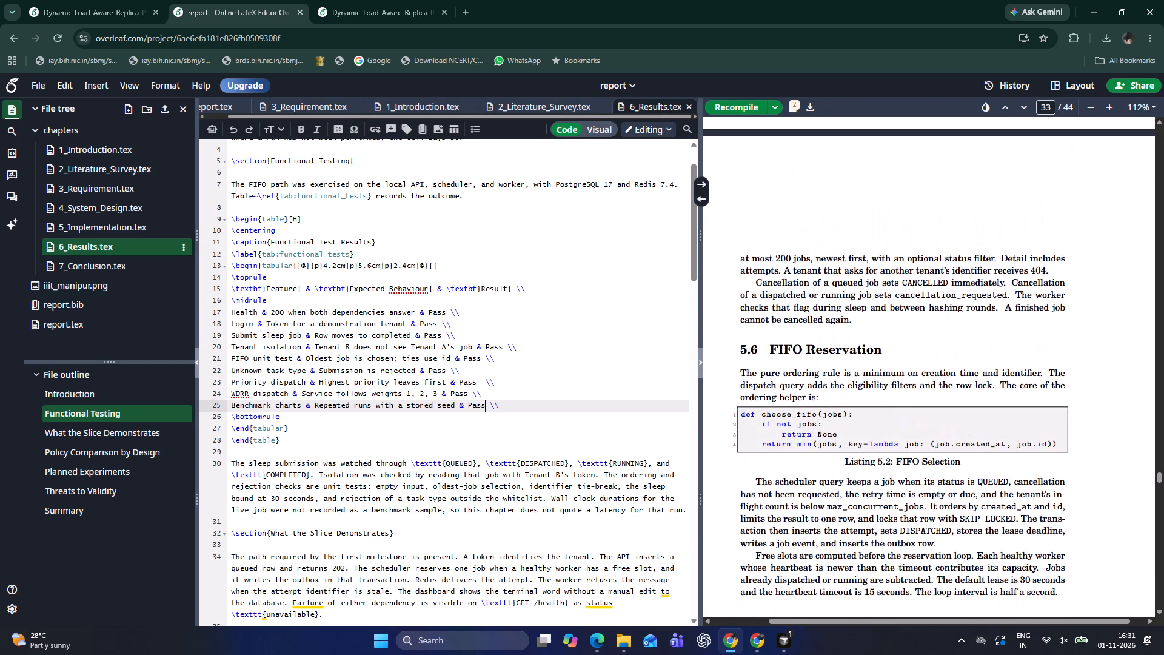
{"action": "scroll", "coordinate": [822, 358], "scroll_direction": "up", "scroll_amount": 3}
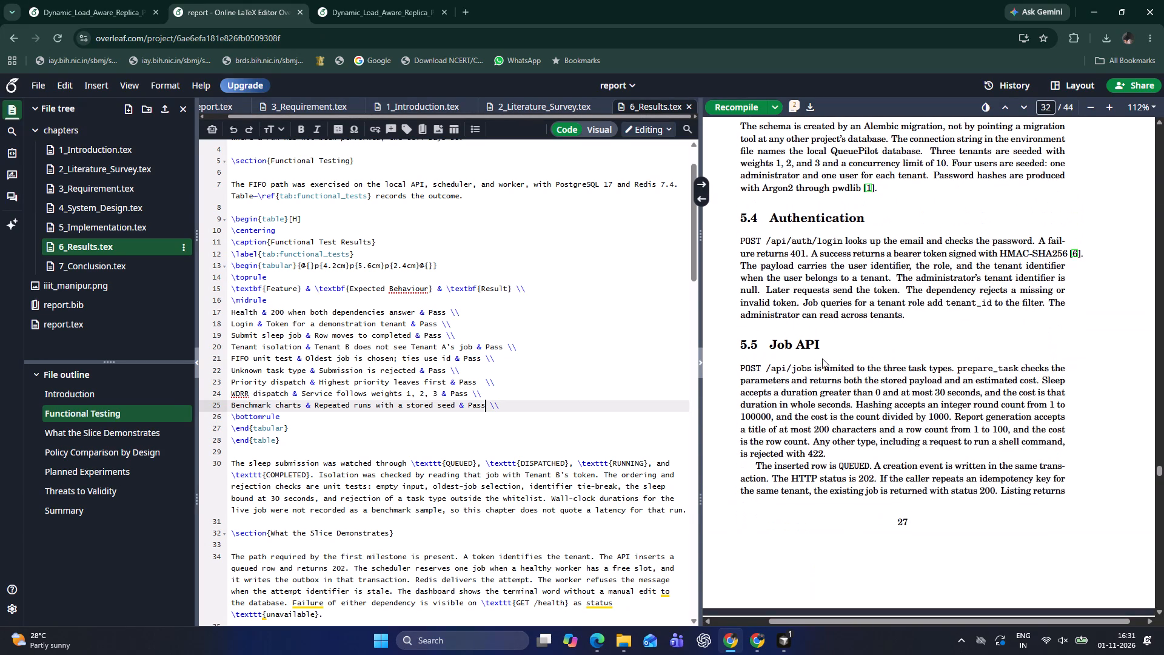
{"action": "scroll", "coordinate": [822, 358], "scroll_direction": "up", "scroll_amount": 3}
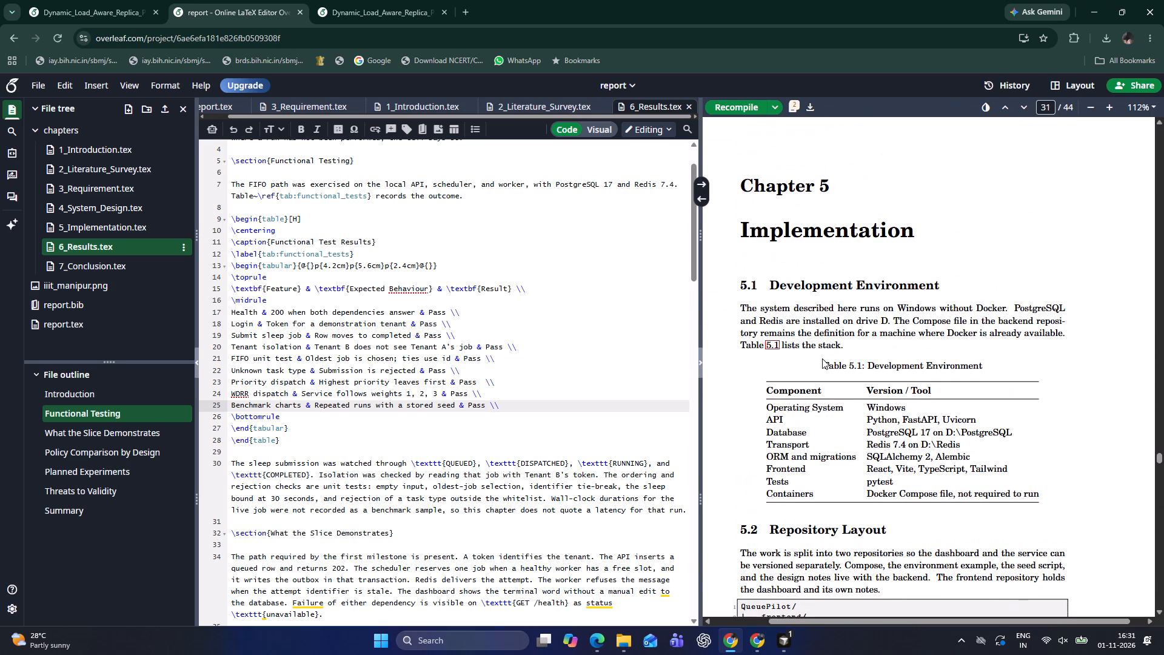
{"action": "scroll", "coordinate": [822, 358], "scroll_direction": "up", "scroll_amount": 2}
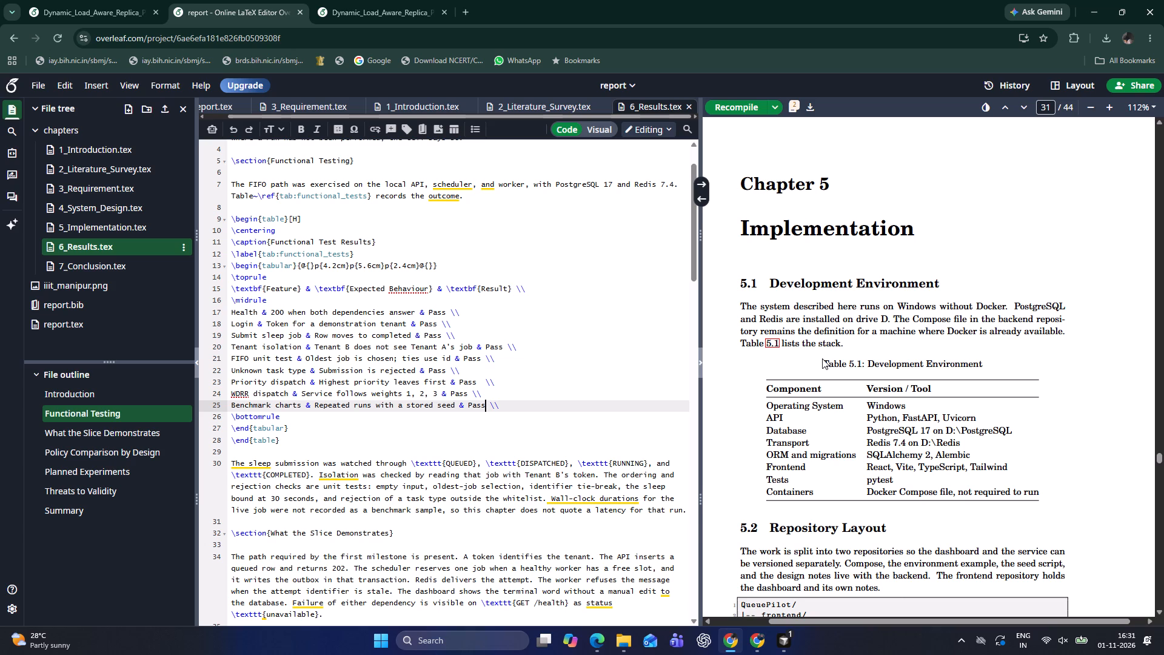
{"action": "double_click", "coordinate": [987, 428]}
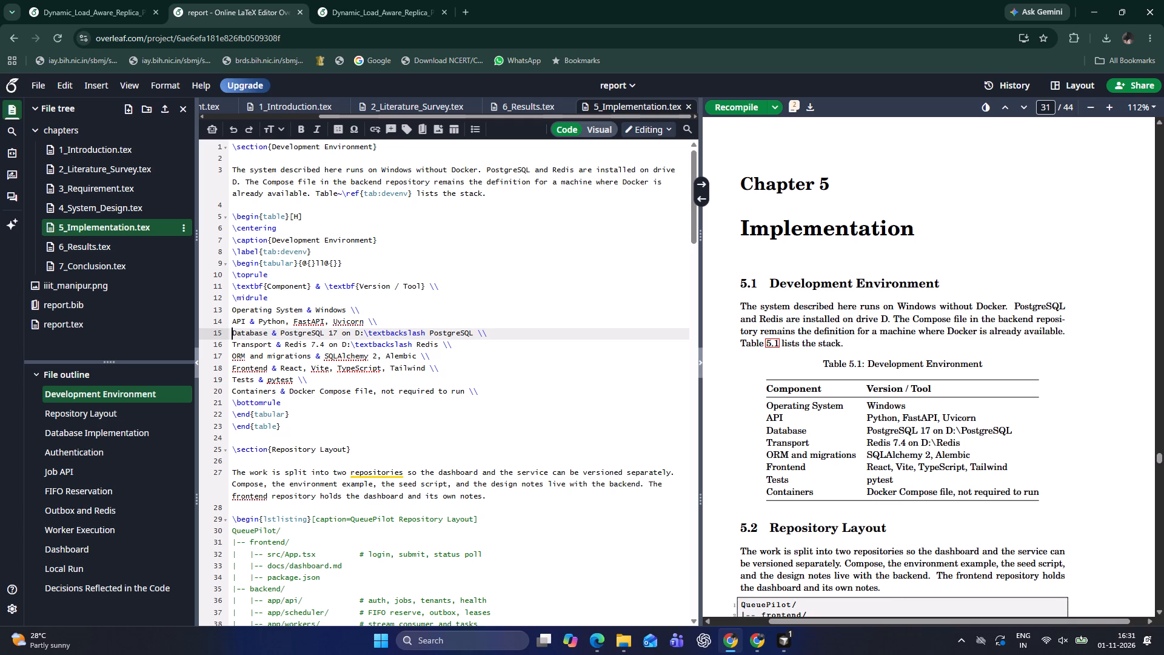
{"action": "left_click", "coordinate": [654, 291]}
{"action": "left_click_drag", "start_coordinate": [472, 334], "coordinate": [333, 334]}
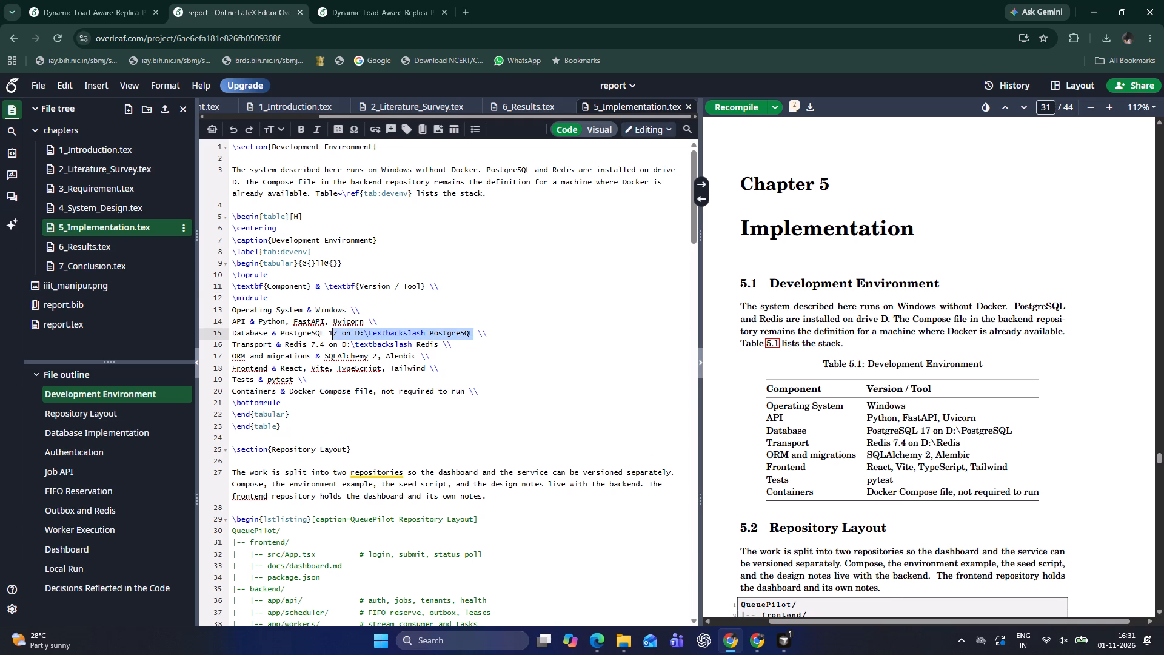
{"action": "left_click_drag", "start_coordinate": [333, 334], "coordinate": [344, 334]}
{"action": "key", "text": "BackSpace"}
Remove the installation path from the Transport row in the Development Environment table source, leaving only Redis 7.4.
{"action": "key", "text": "Down"}
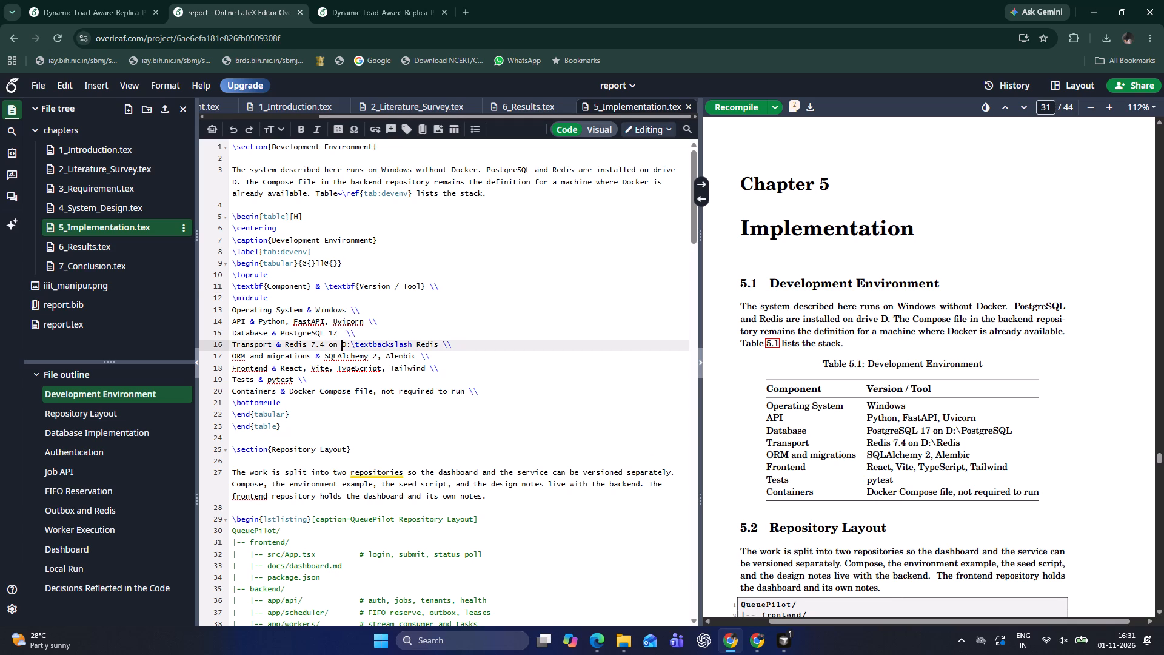
{"action": "key", "text": "BackSpace"}
{"action": "key", "text": "BackSpace"}
{"action": "key", "text": "BackSpace"}
{"action": "key", "text": "Delete"}
{"action": "key", "text": "Delete"}
{"action": "key", "text": "Delete"}
{"action": "key", "text": "Delete"}
{"action": "key", "text": "Delete"}
{"action": "key", "text": "Delete"}
{"action": "key", "text": "Delete"}
{"action": "key", "text": "Delete"}
{"action": "key", "text": "Delete"}
{"action": "key", "text": "Delete"}
{"action": "key", "text": "Delete"}
{"action": "key", "text": "Delete"}
{"action": "key", "text": "Delete"}
{"action": "key", "text": "Delete"}
{"action": "key", "text": "Delete"}
{"action": "key", "text": "Delete"}
{"action": "key", "text": "Delete"}
{"action": "key", "text": "Delete"}
{"action": "key", "text": "Delete"}
{"action": "key", "text": "Delete"}
{"action": "key", "text": "Delete"}
{"action": "key", "text": "Delete"}
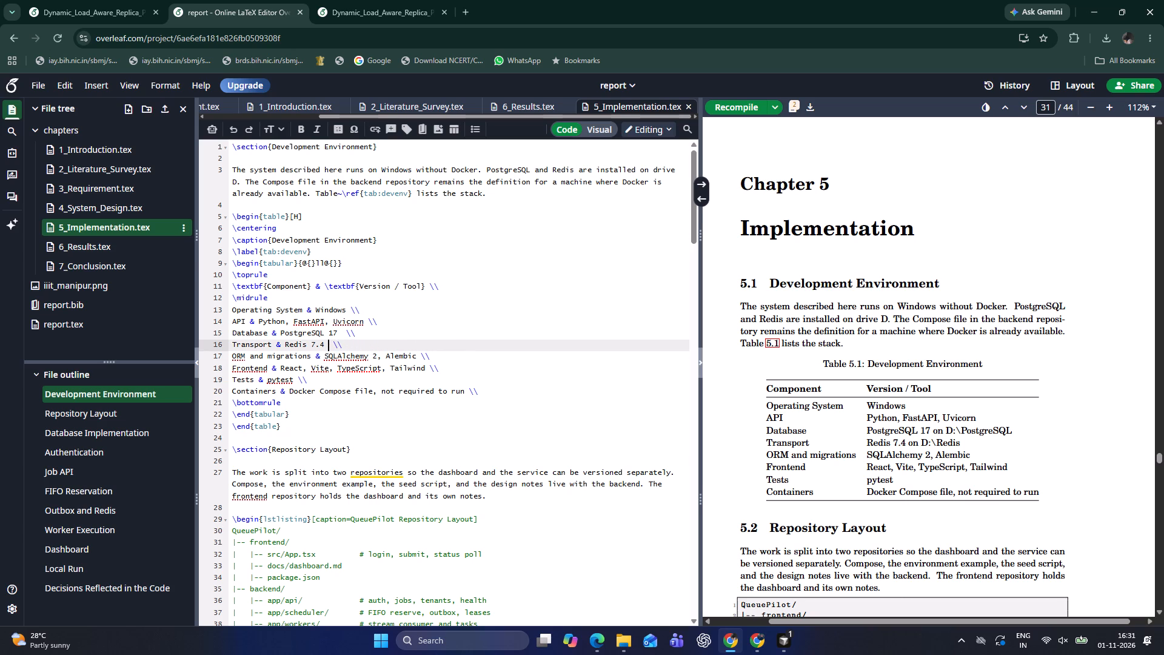
{"action": "key", "text": "Delete"}
Examine Sections 4.8 Autoscaling Design and 4.9 User Interface Design in the compiled report and locate their source in 4_System_Design.tex.
{"action": "scroll", "coordinate": [910, 479], "scroll_direction": "up", "scroll_amount": 1}
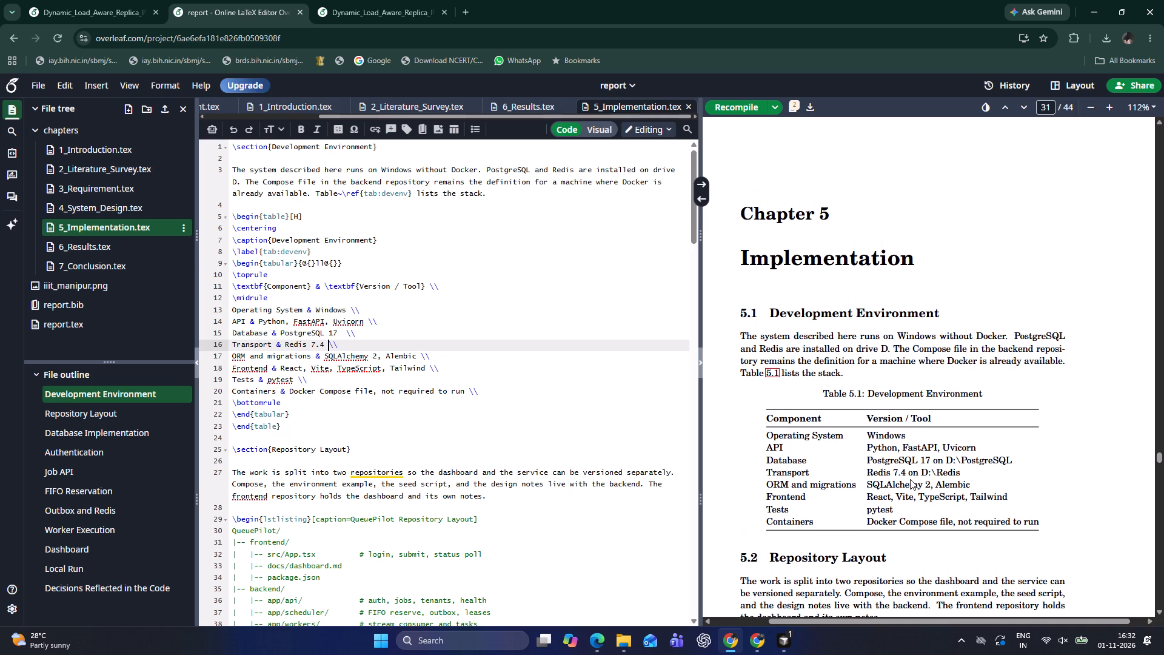
{"action": "scroll", "coordinate": [910, 479], "scroll_direction": "up", "scroll_amount": 5}
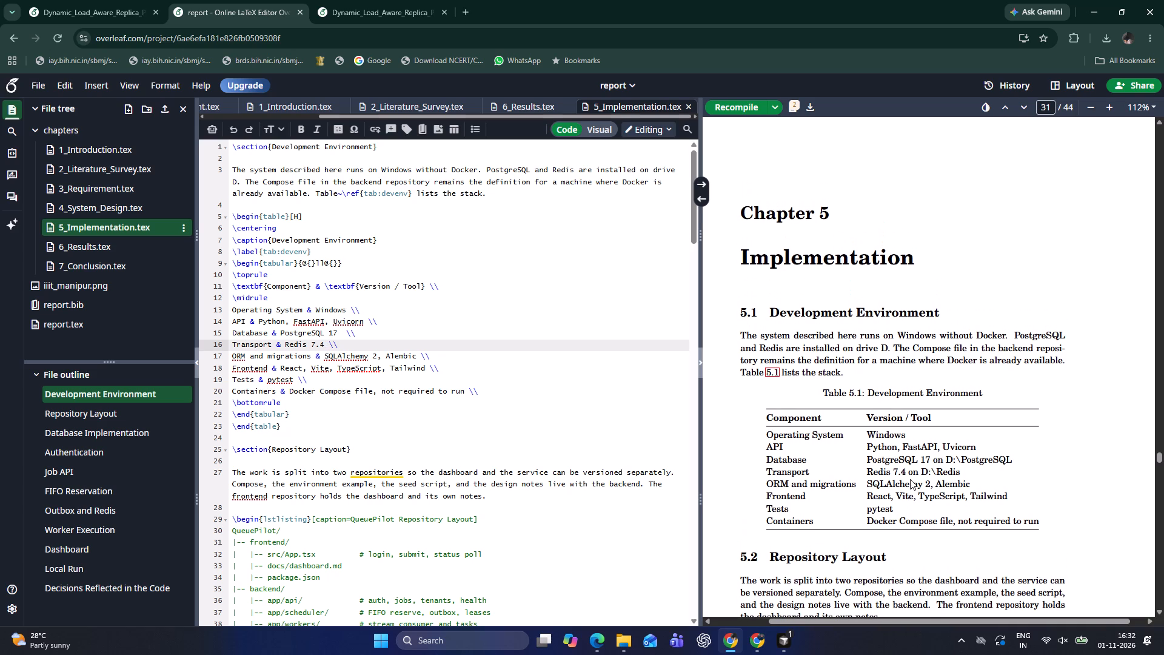
{"action": "scroll", "coordinate": [910, 479], "scroll_direction": "up", "scroll_amount": 3}
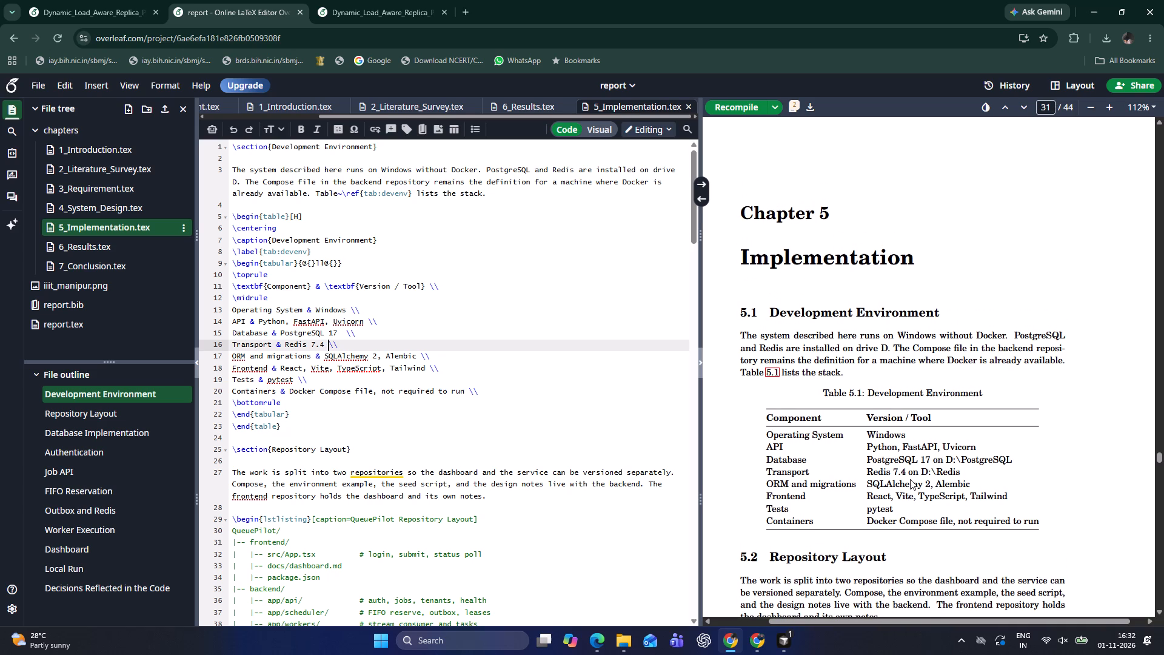
{"action": "scroll", "coordinate": [910, 479], "scroll_direction": "up", "scroll_amount": 3}
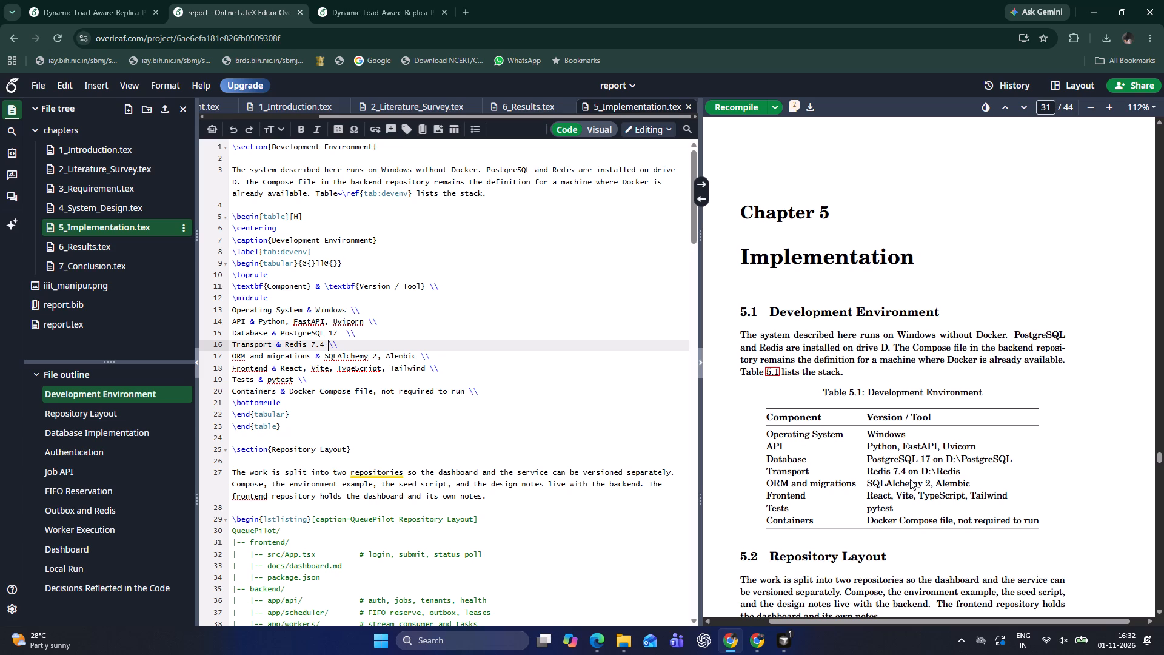
{"action": "scroll", "coordinate": [910, 479], "scroll_direction": "up", "scroll_amount": 4}
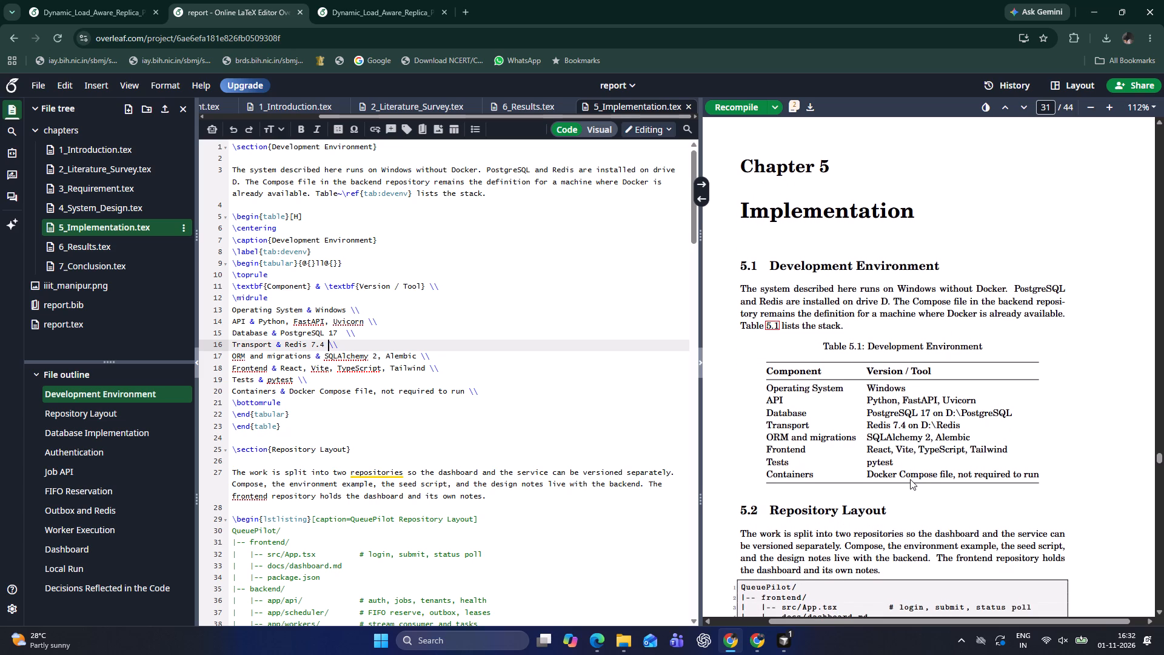
{"action": "scroll", "coordinate": [910, 479], "scroll_direction": "up", "scroll_amount": 5}
{"action": "scroll", "coordinate": [910, 479], "scroll_direction": "down", "scroll_amount": 1}
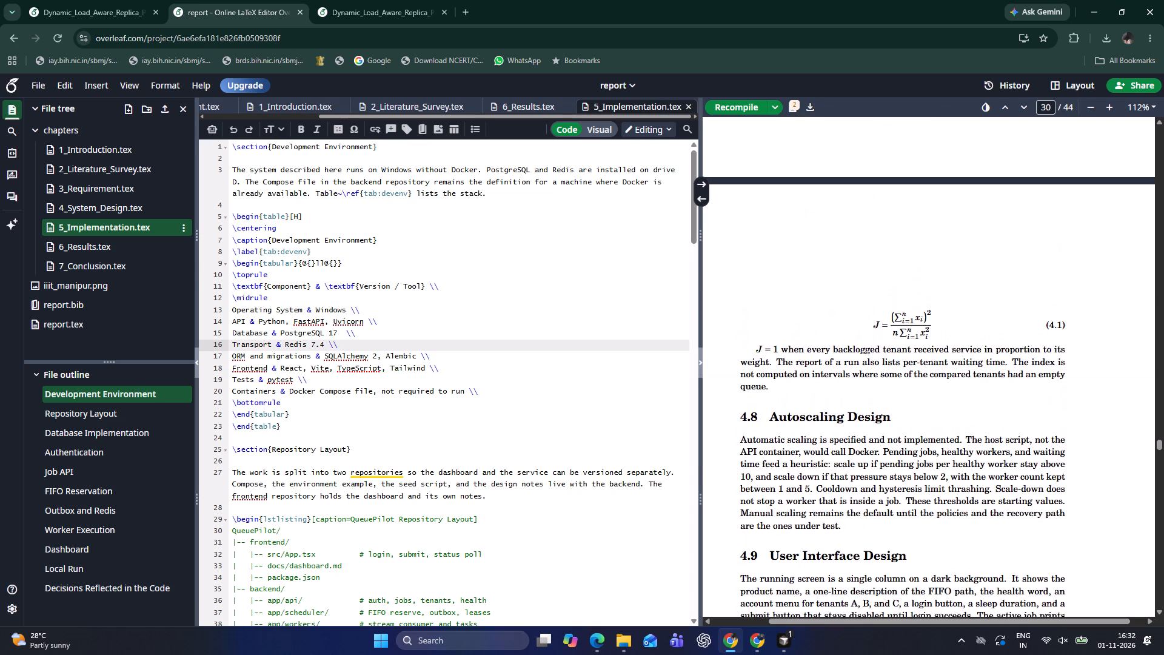
{"action": "scroll", "coordinate": [910, 479], "scroll_direction": "down", "scroll_amount": 2}
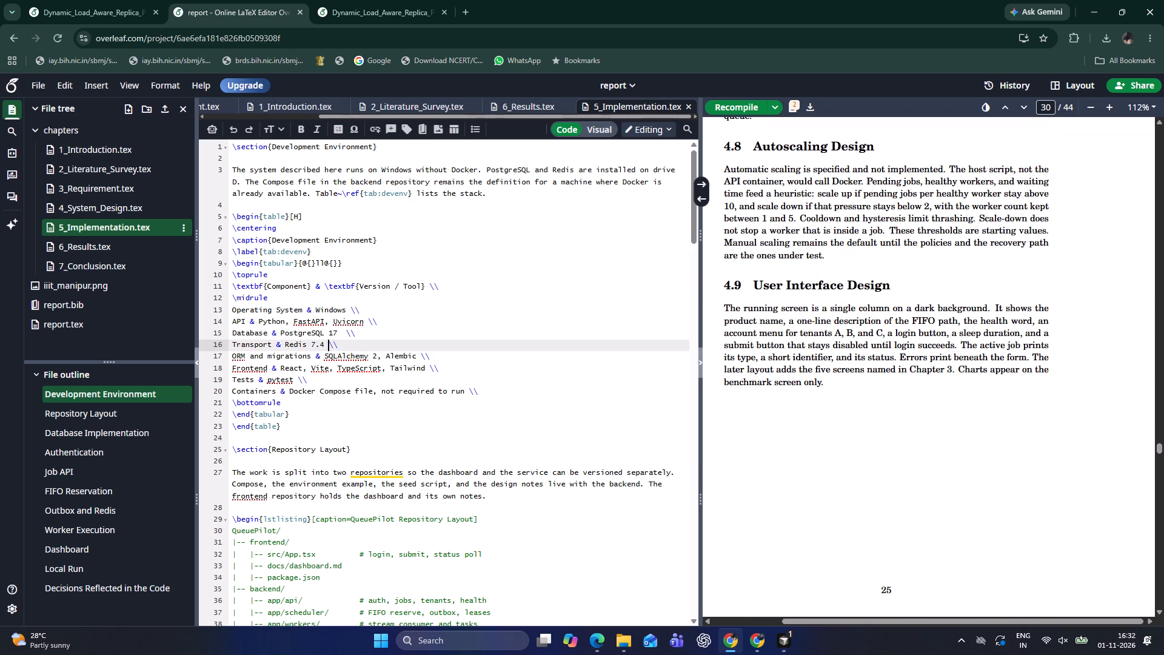
{"action": "scroll", "coordinate": [910, 479], "scroll_direction": "down", "scroll_amount": 1}
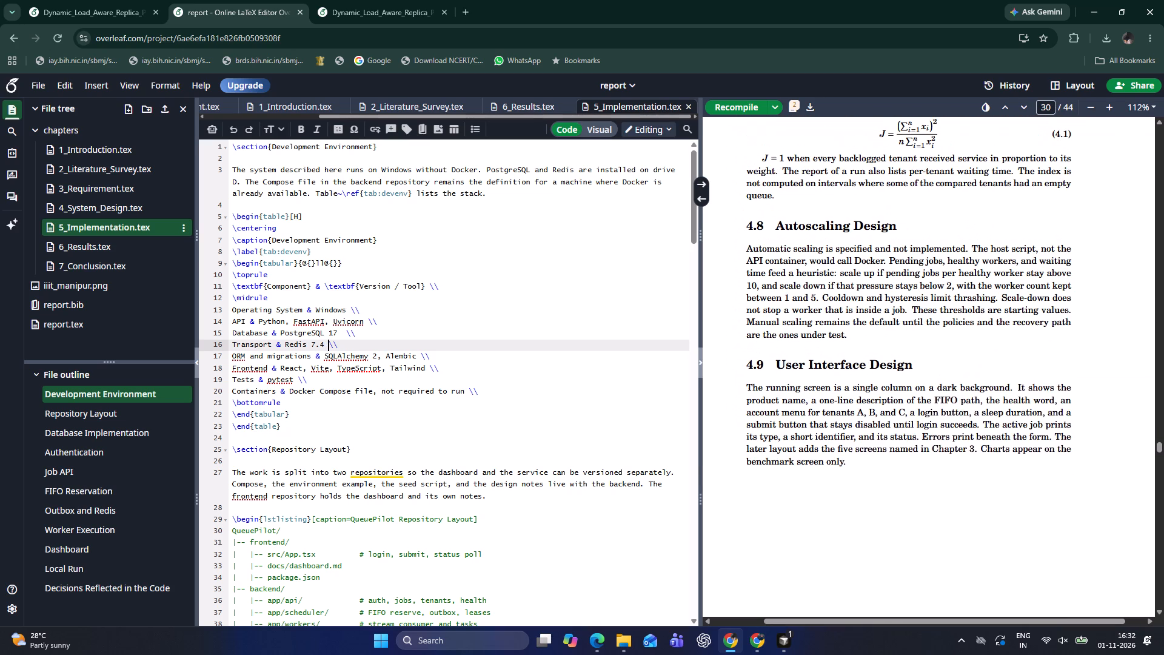
{"action": "scroll", "coordinate": [910, 479], "scroll_direction": "down", "scroll_amount": 1}
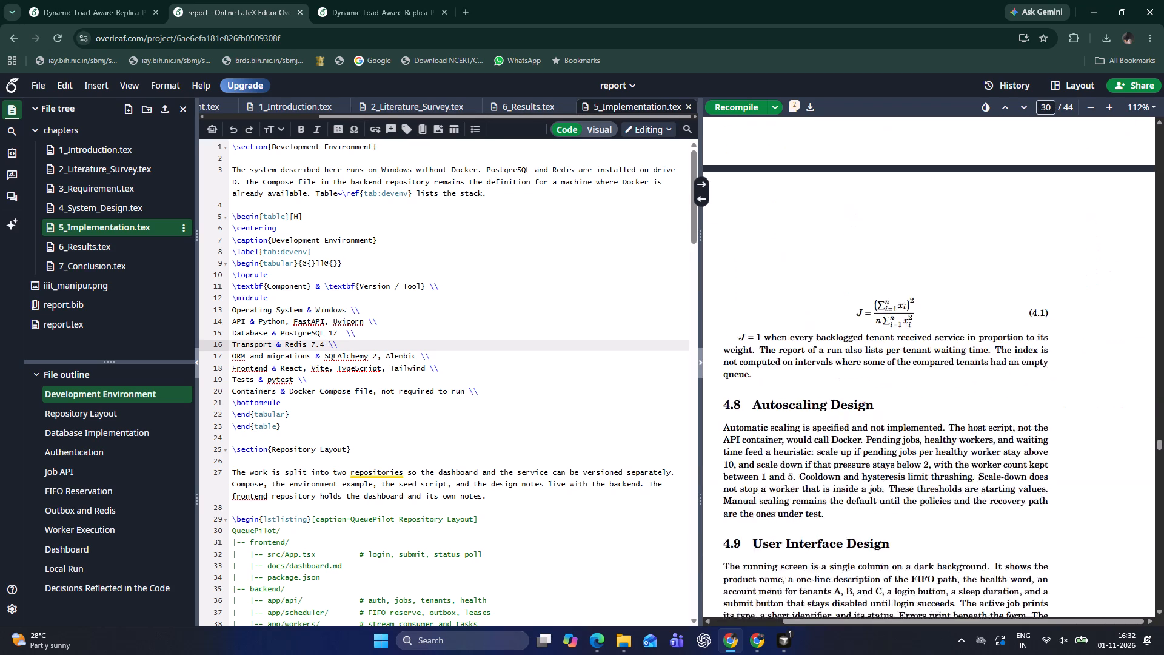
{"action": "scroll", "coordinate": [910, 479], "scroll_direction": "down", "scroll_amount": 1}
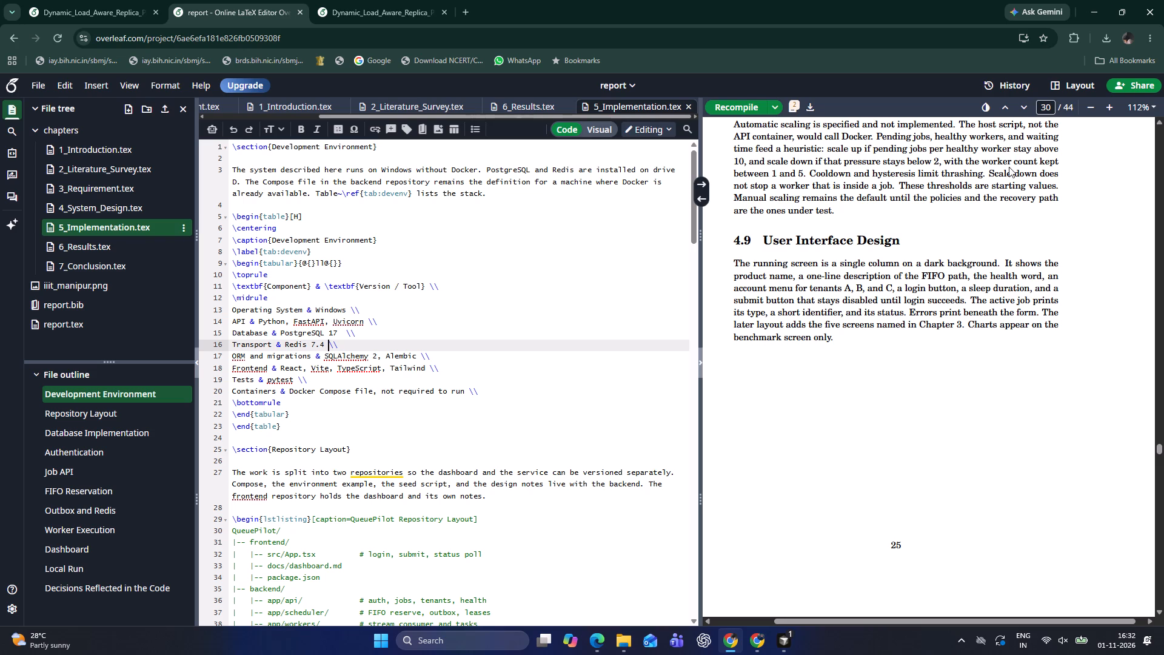
{"action": "left_click", "coordinate": [1012, 171]}
{"action": "triple_click", "coordinate": [1012, 171]}
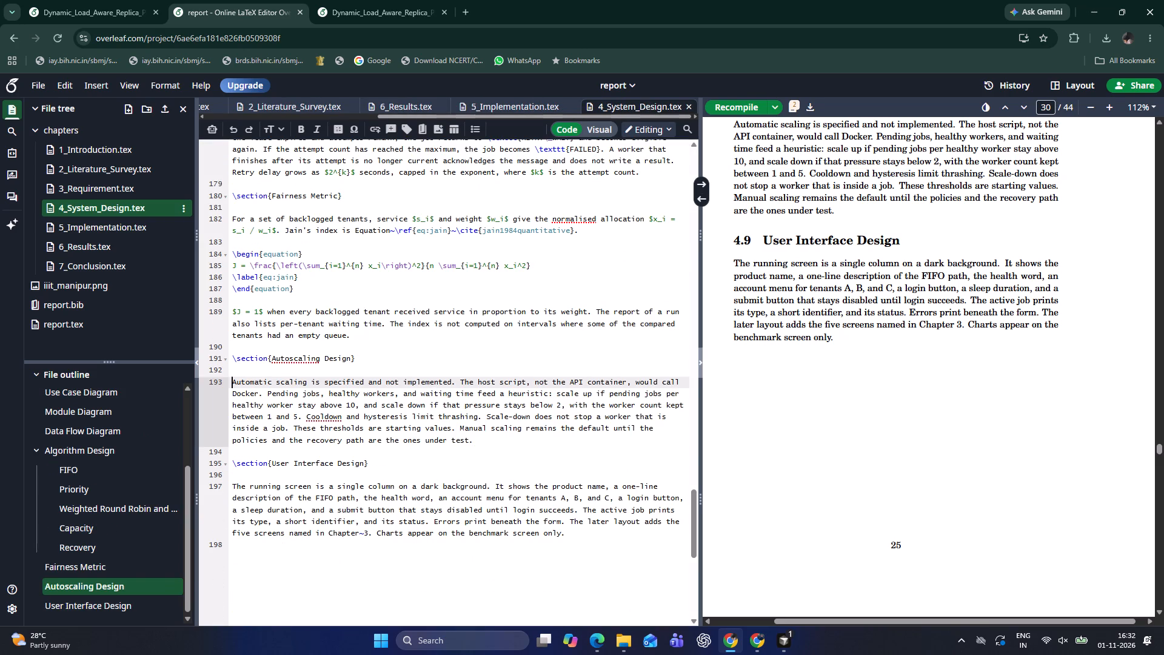
{"action": "left_click", "coordinate": [340, 278]}
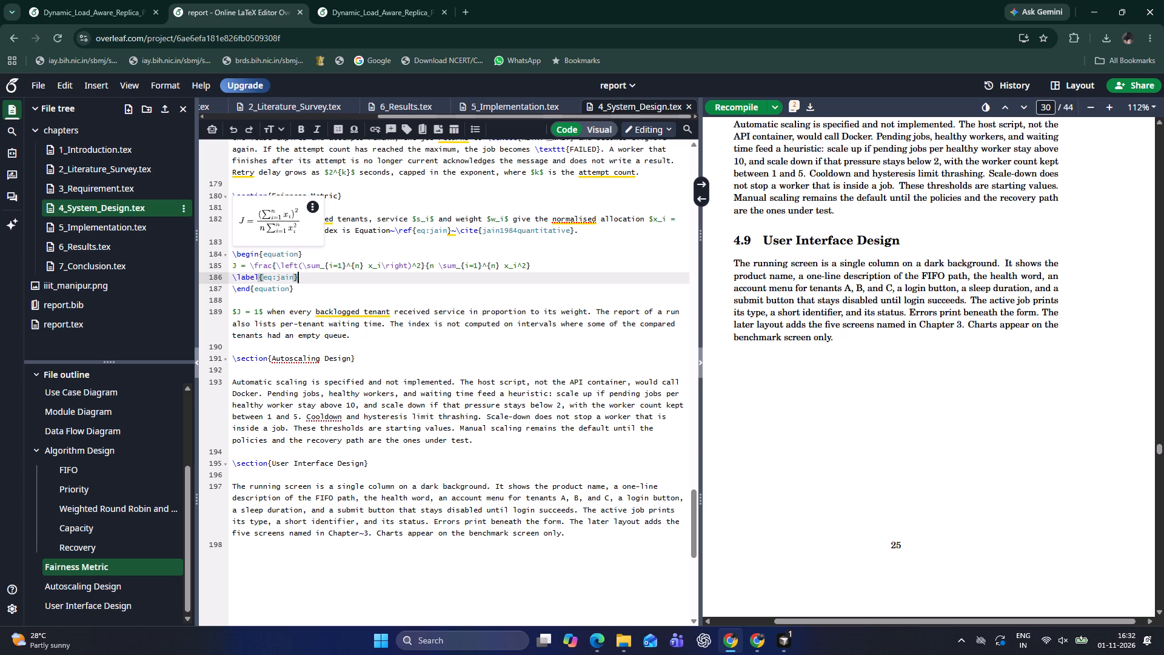
Replace the hyphen in "one-line" with a space in the User Interface Design paragraph source.
{"action": "double_click", "coordinate": [822, 276]}
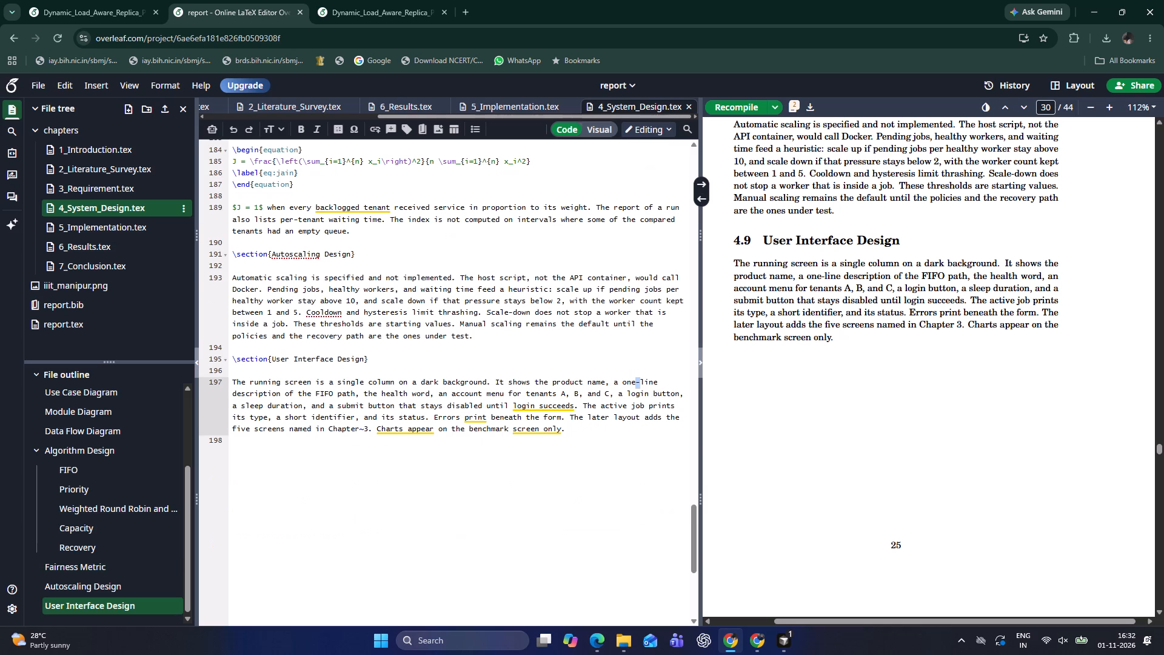
{"action": "key", "text": "BackSpace"}
{"action": "key", "text": "space"}
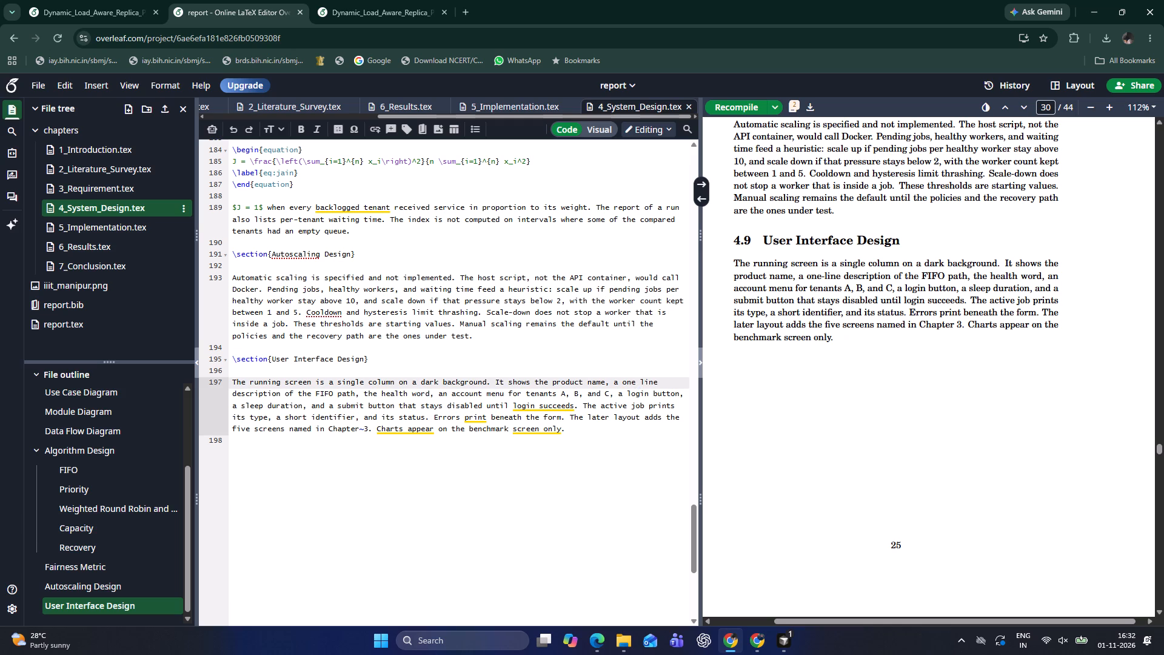
Replace the hyphen in "Scale-down" with a space in the Autoscaling Design paragraph source.
{"action": "scroll", "coordinate": [914, 312], "scroll_direction": "up", "scroll_amount": 1}
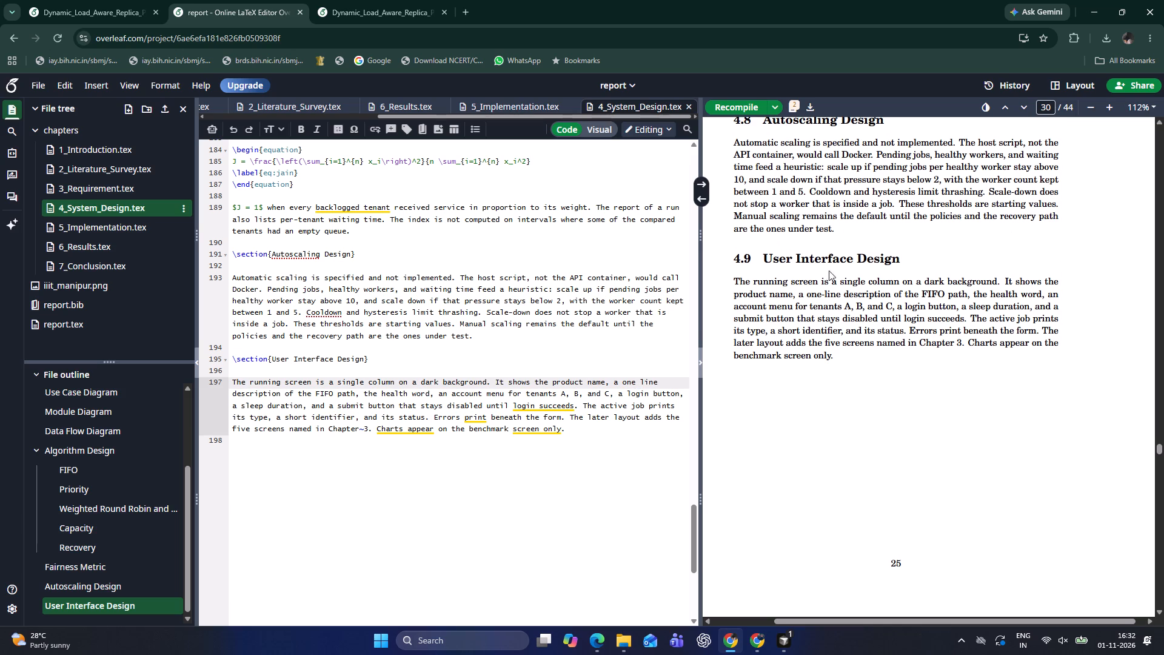
{"action": "left_click", "coordinate": [512, 312]}
{"action": "left_click", "coordinate": [512, 312]}
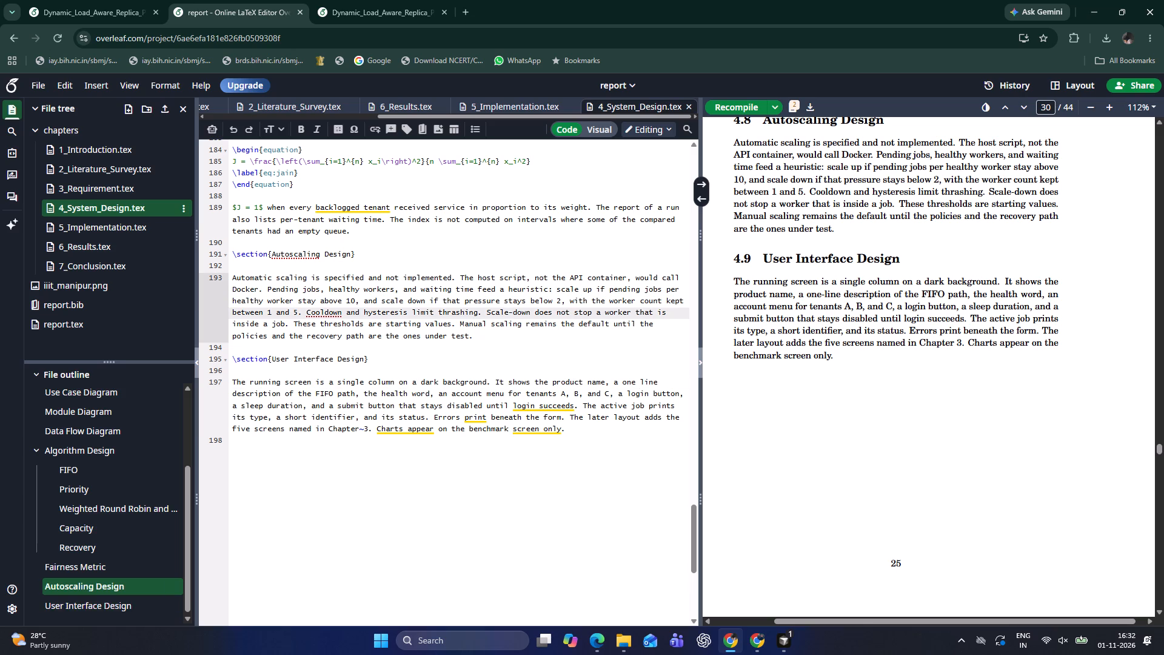
{"action": "key", "text": "BackSpace"}
{"action": "key", "text": "space"}
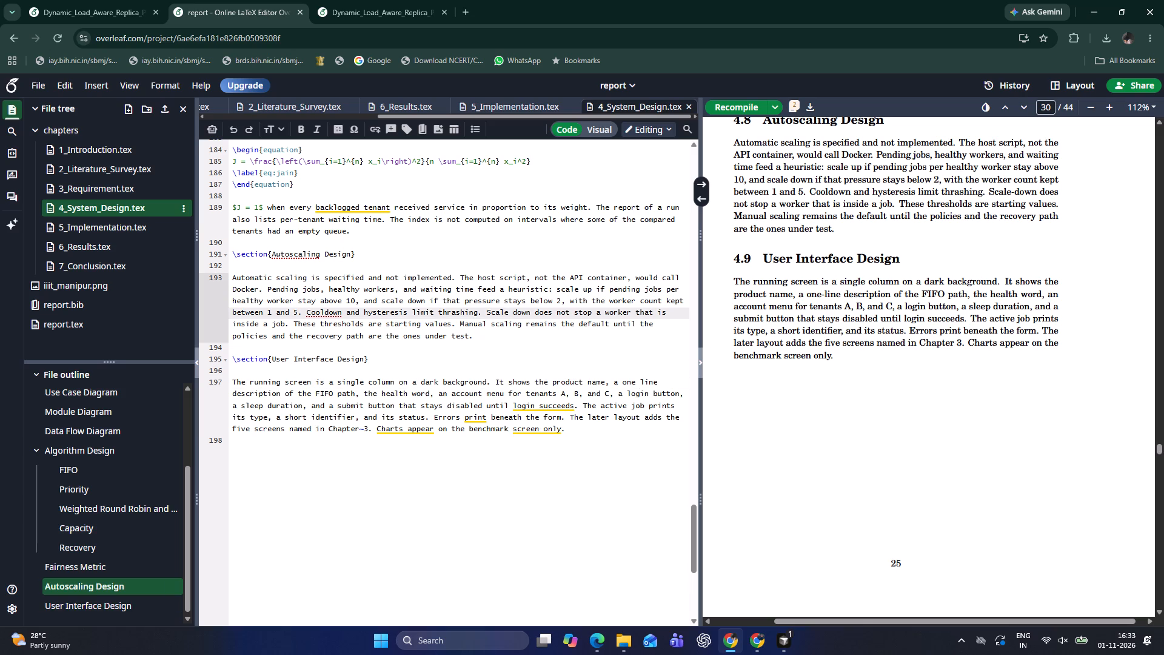
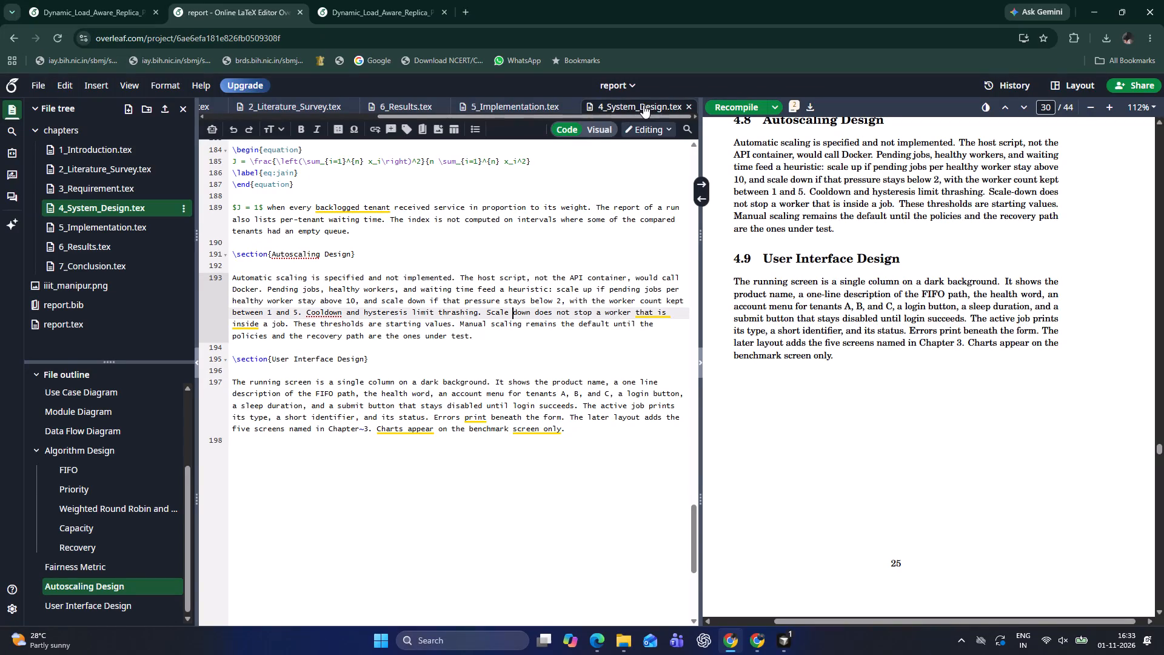
Review Chapter 4 System Design in the compiled report, from Autoscaling Design back to System Architecture, for wording that needs correction.
{"action": "scroll", "coordinate": [835, 246], "scroll_direction": "up", "scroll_amount": 5}
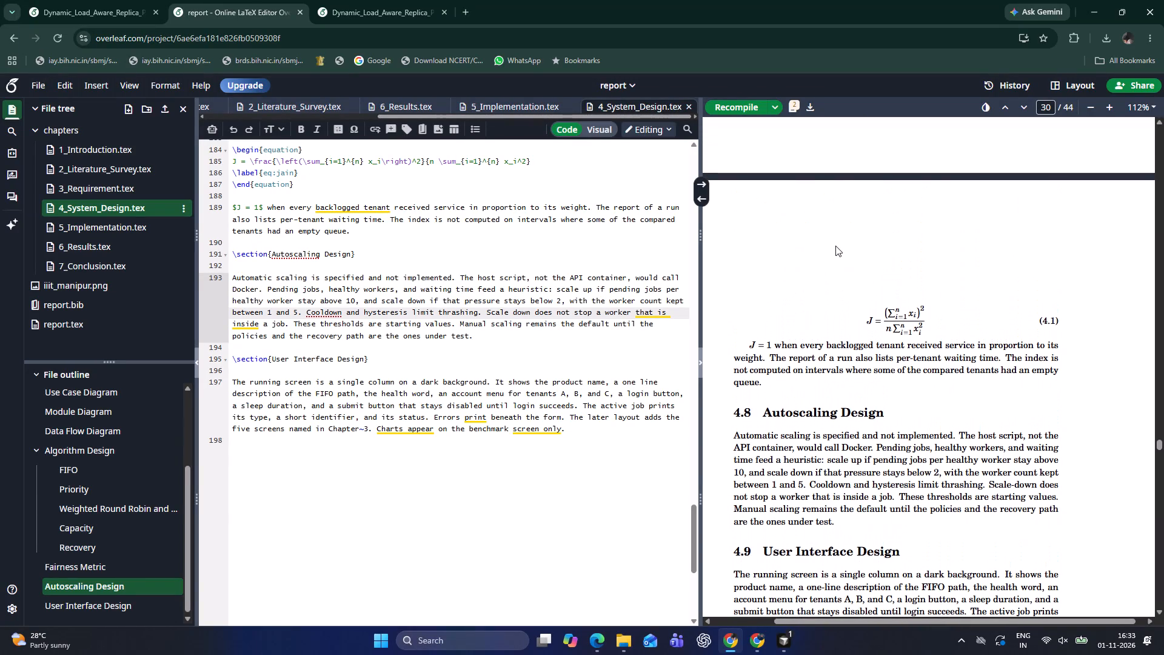
{"action": "scroll", "coordinate": [835, 246], "scroll_direction": "up", "scroll_amount": 2}
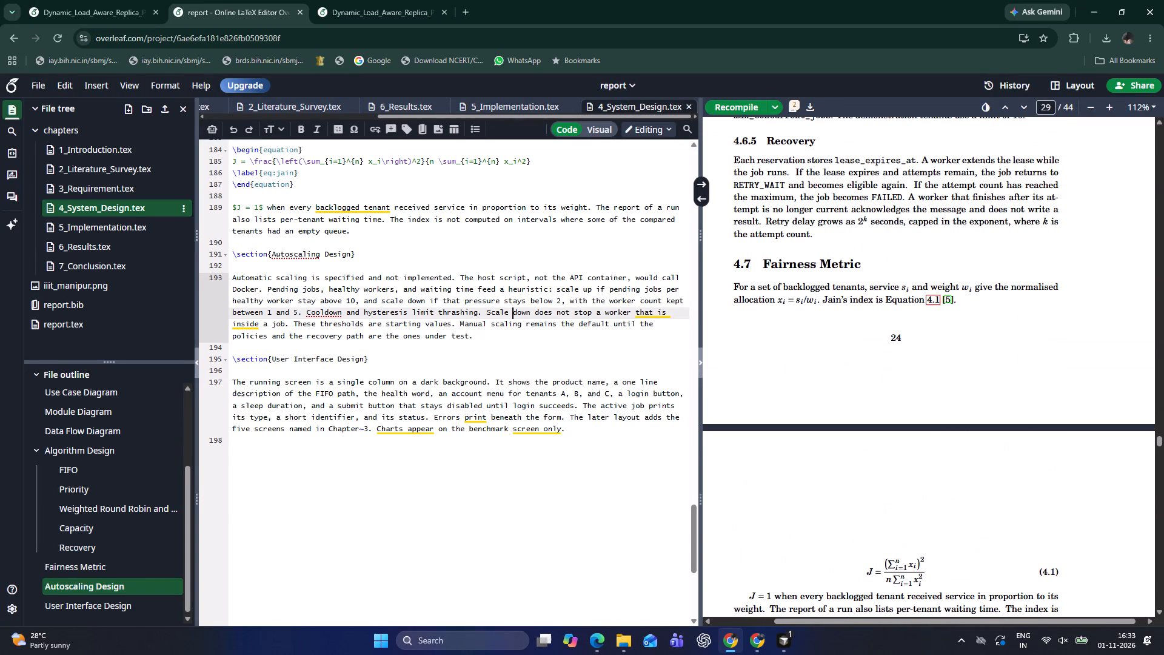
{"action": "scroll", "coordinate": [835, 246], "scroll_direction": "up", "scroll_amount": 3}
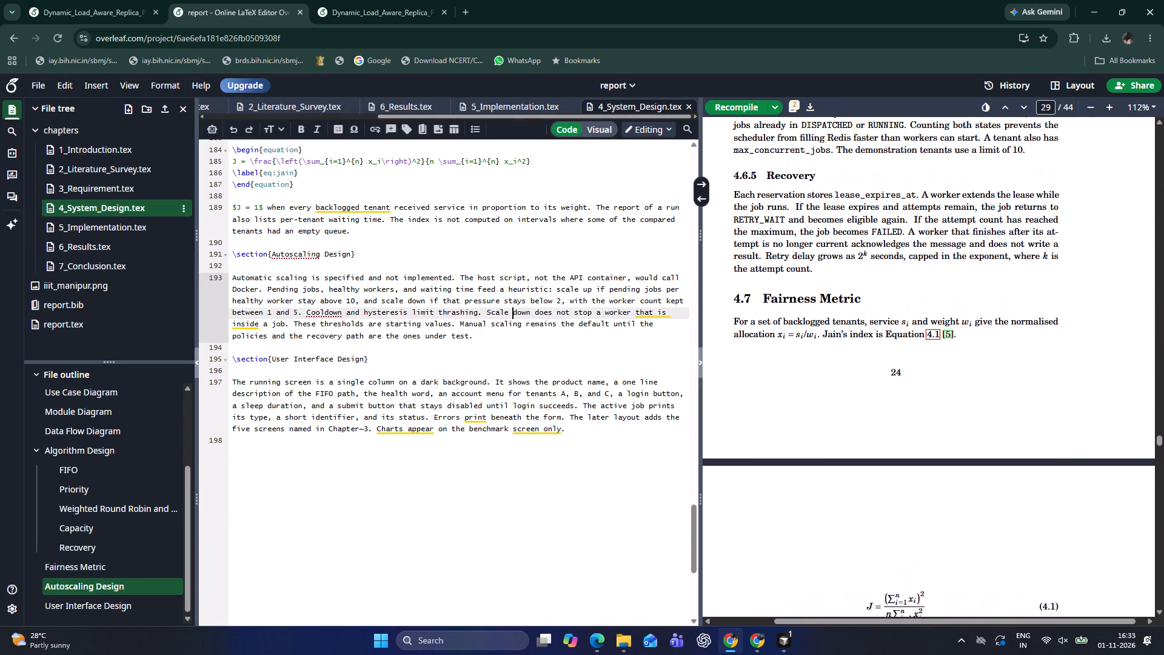
{"action": "scroll", "coordinate": [835, 246], "scroll_direction": "up", "scroll_amount": 3}
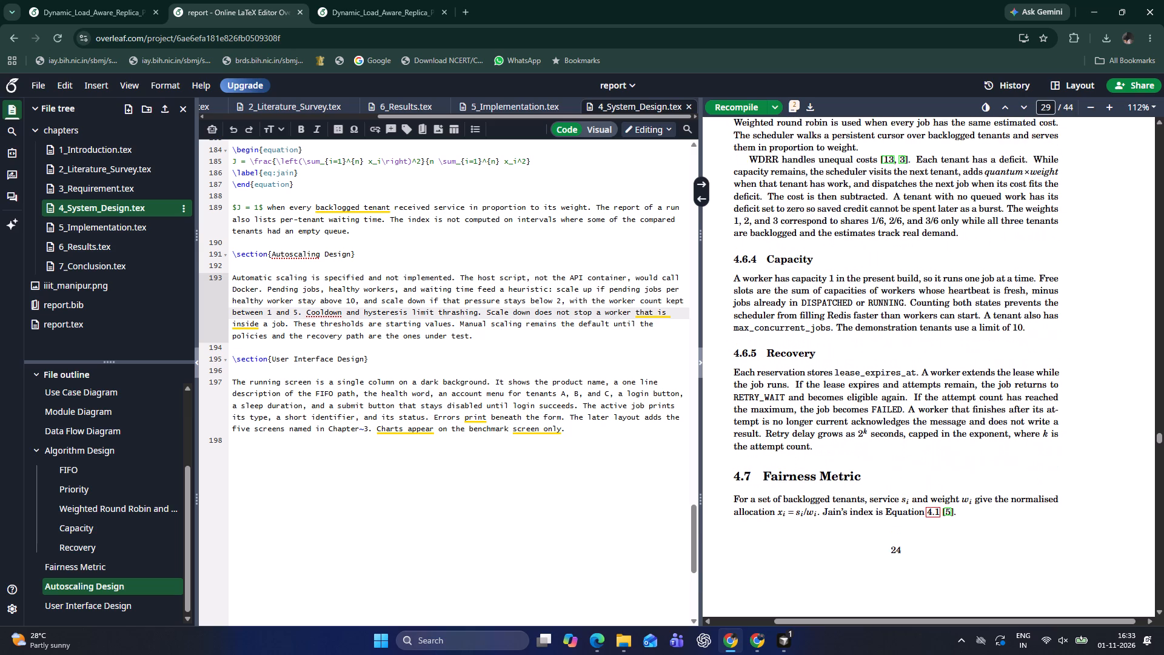
{"action": "scroll", "coordinate": [835, 246], "scroll_direction": "up", "scroll_amount": 3}
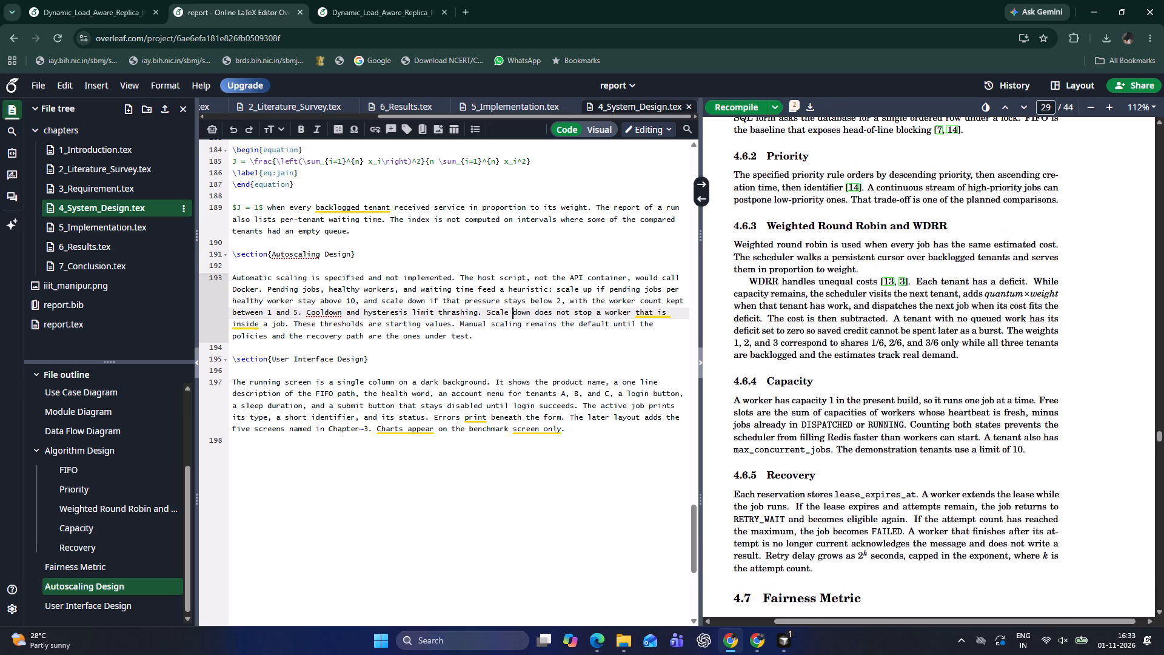
{"action": "scroll", "coordinate": [835, 246], "scroll_direction": "up", "scroll_amount": 3}
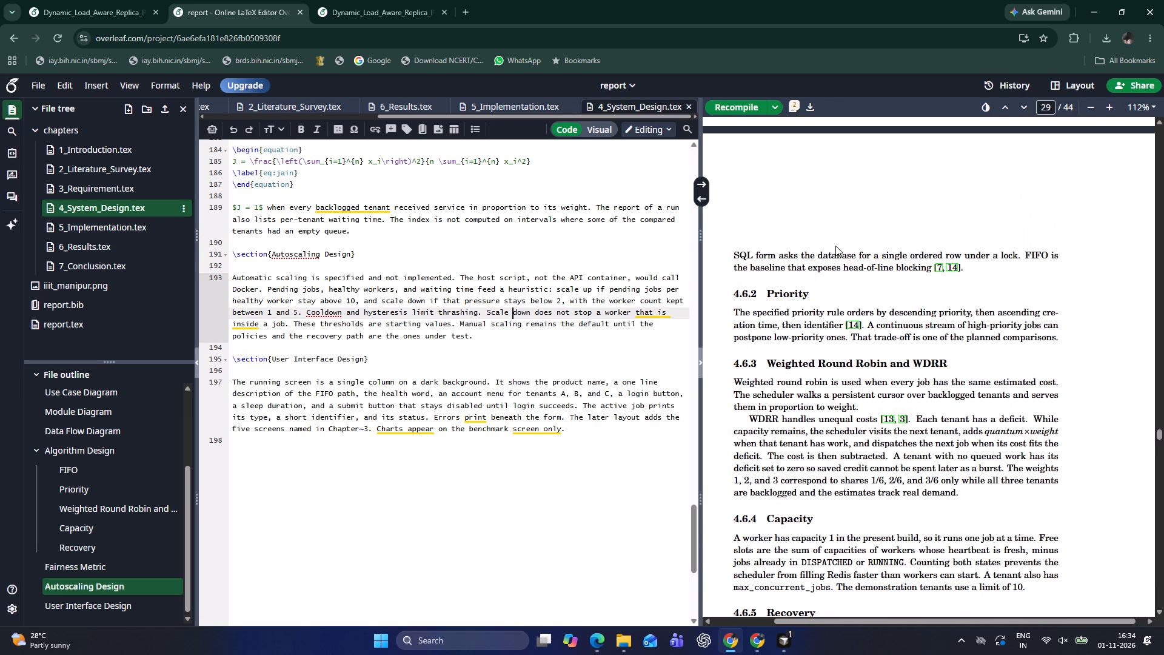
{"action": "scroll", "coordinate": [835, 246], "scroll_direction": "up", "scroll_amount": 5}
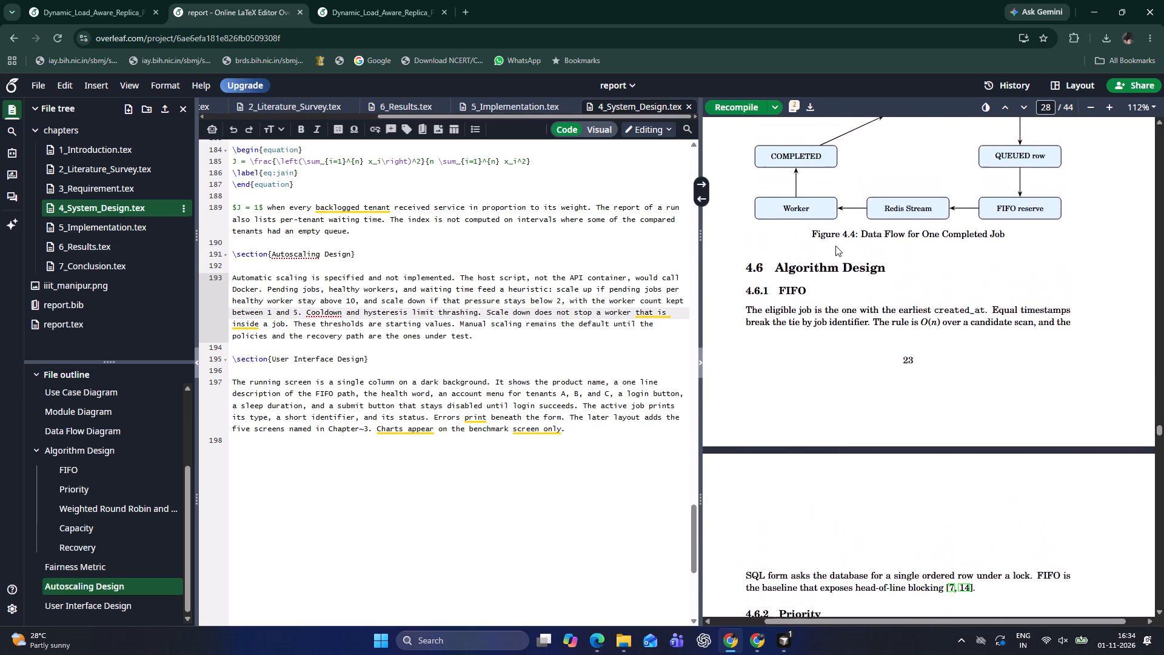
{"action": "scroll", "coordinate": [835, 246], "scroll_direction": "up", "scroll_amount": 6}
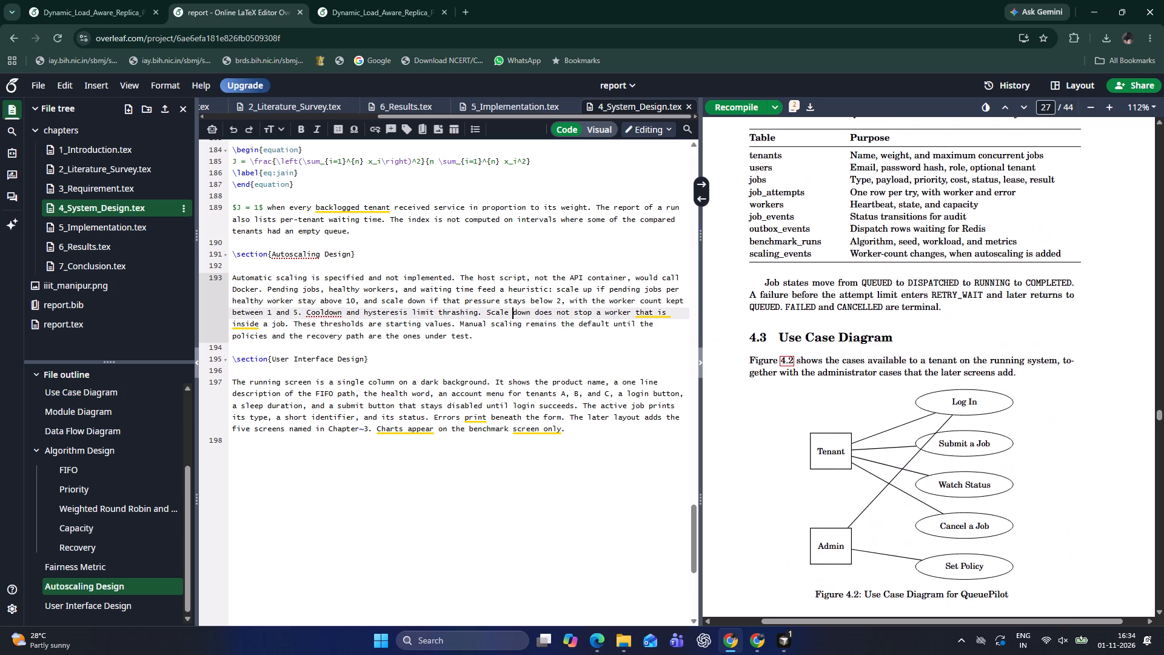
{"action": "scroll", "coordinate": [835, 246], "scroll_direction": "up", "scroll_amount": 9}
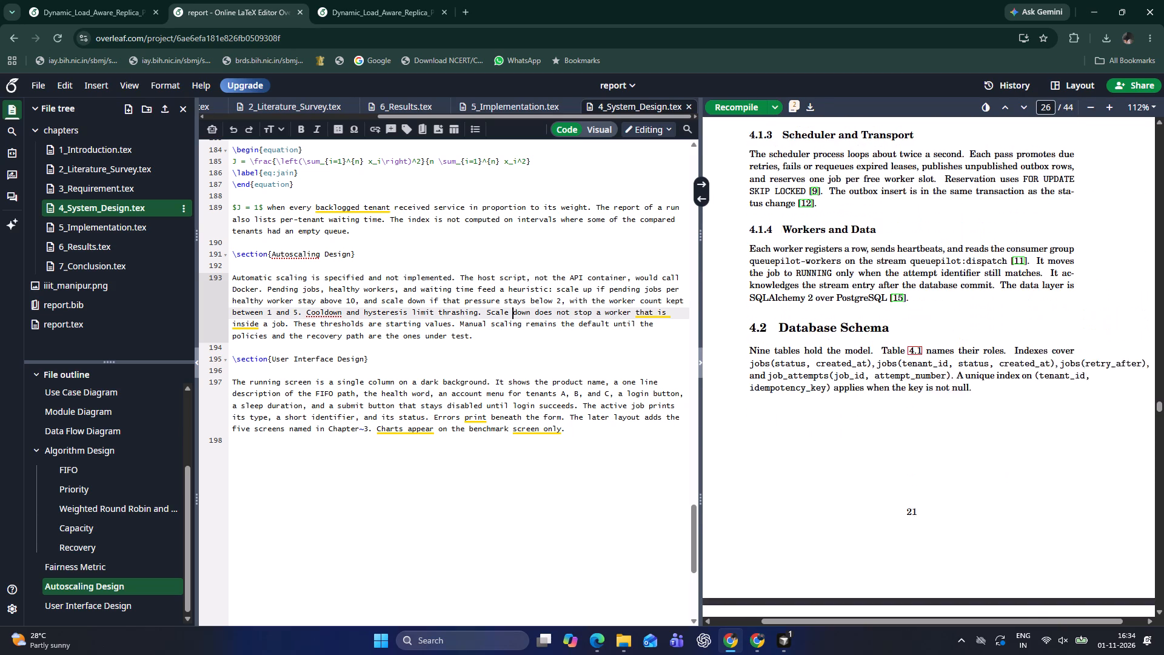
{"action": "scroll", "coordinate": [835, 246], "scroll_direction": "up", "scroll_amount": 2}
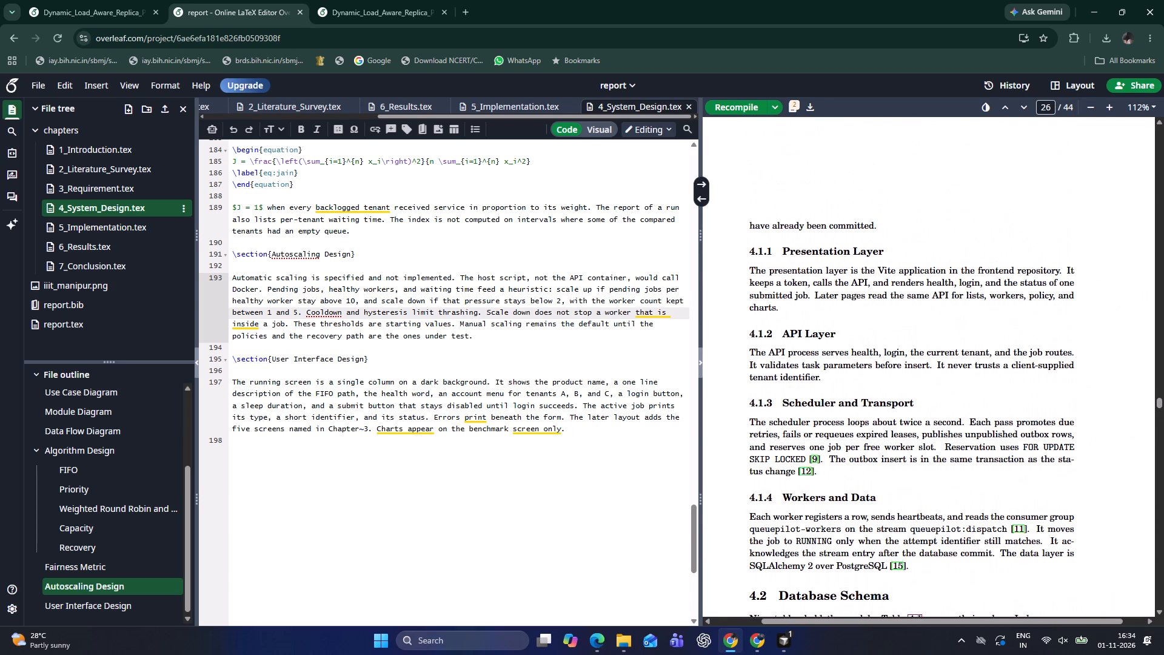
{"action": "scroll", "coordinate": [835, 246], "scroll_direction": "up", "scroll_amount": 3}
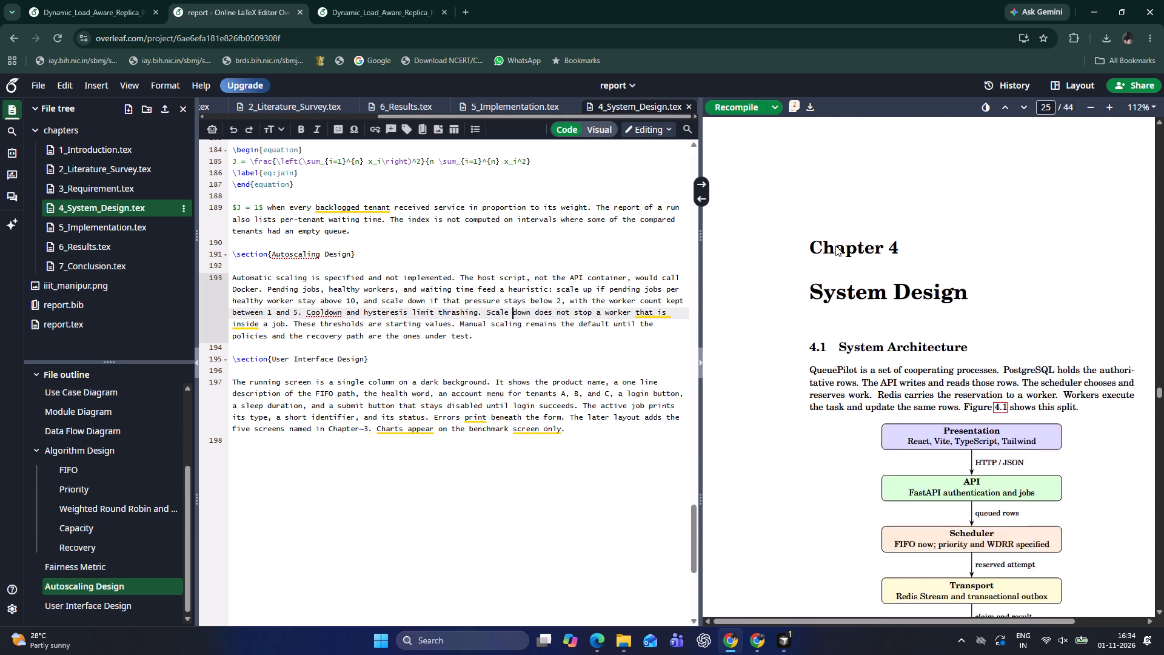
Review Chapter 3 Requirement Engineering in the compiled report, from Process Documentation back to its Introduction, for wording that needs correction.
{"action": "scroll", "coordinate": [835, 246], "scroll_direction": "up", "scroll_amount": 3}
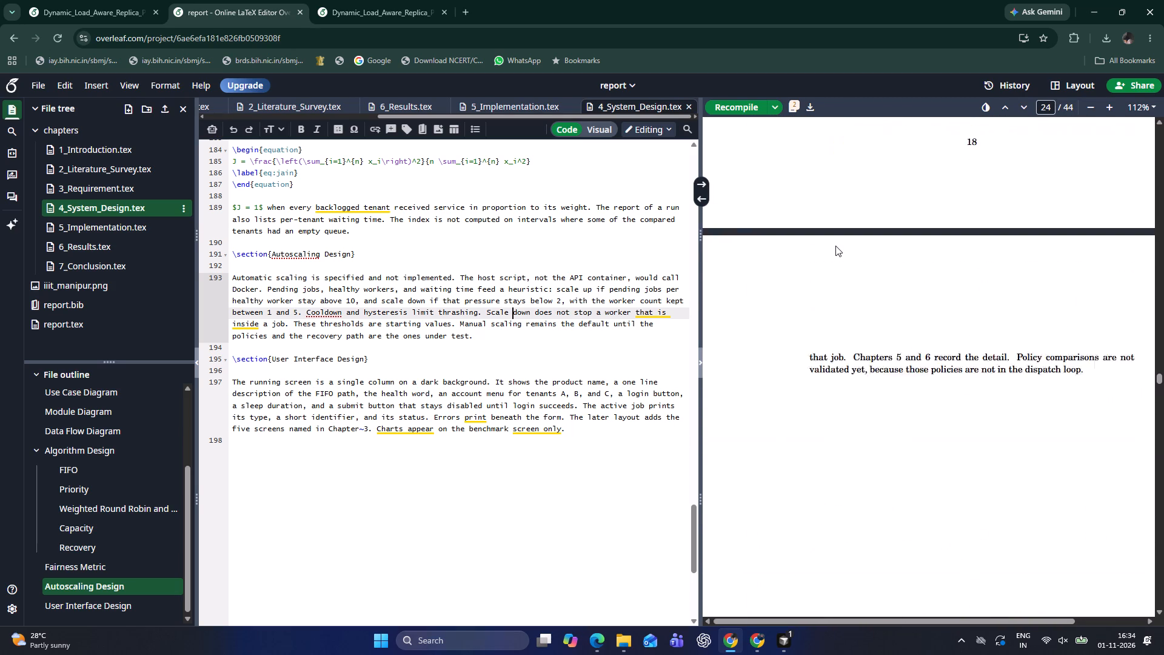
{"action": "scroll", "coordinate": [835, 246], "scroll_direction": "up", "scroll_amount": 6}
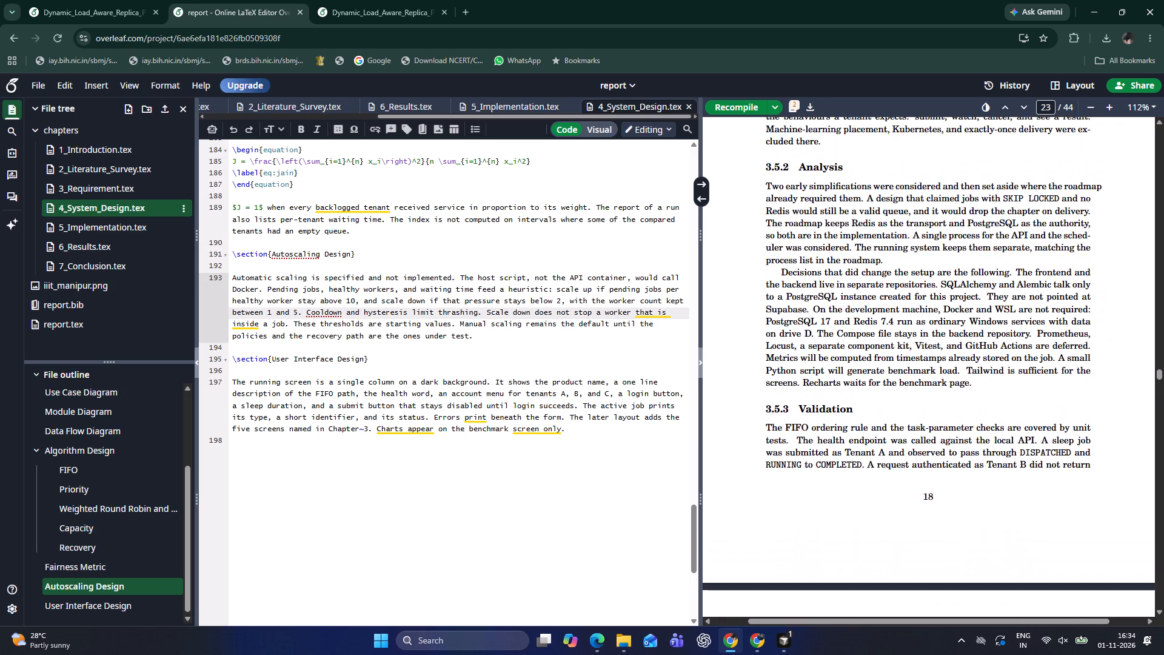
{"action": "scroll", "coordinate": [835, 246], "scroll_direction": "up", "scroll_amount": 8}
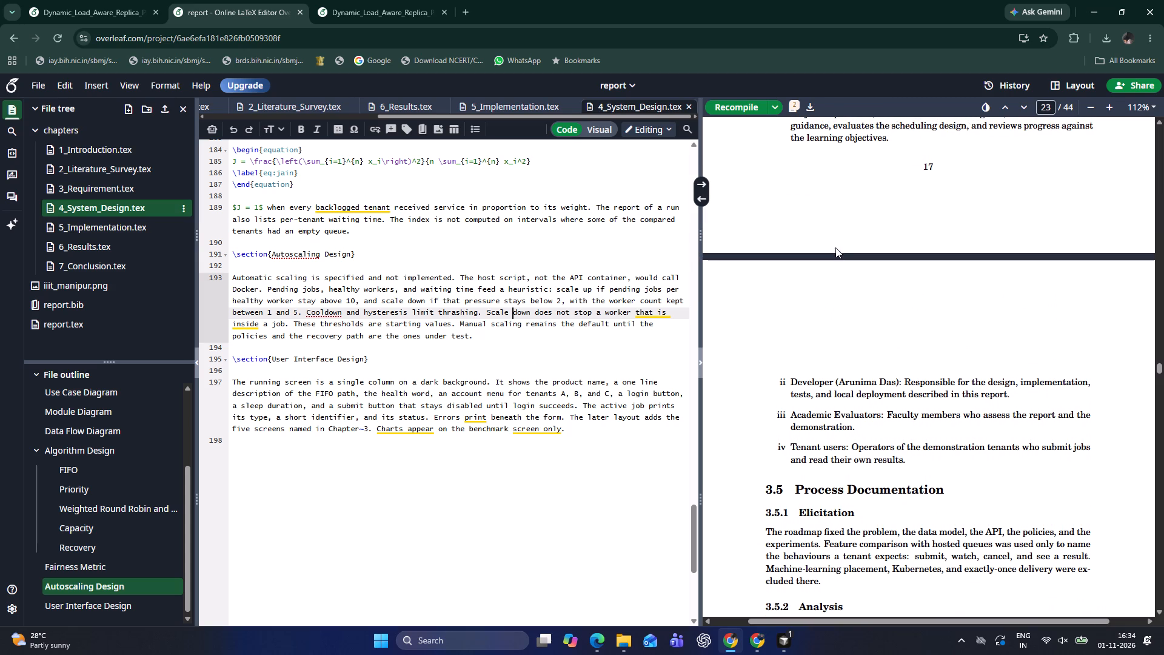
{"action": "scroll", "coordinate": [848, 317], "scroll_direction": "up", "scroll_amount": 1}
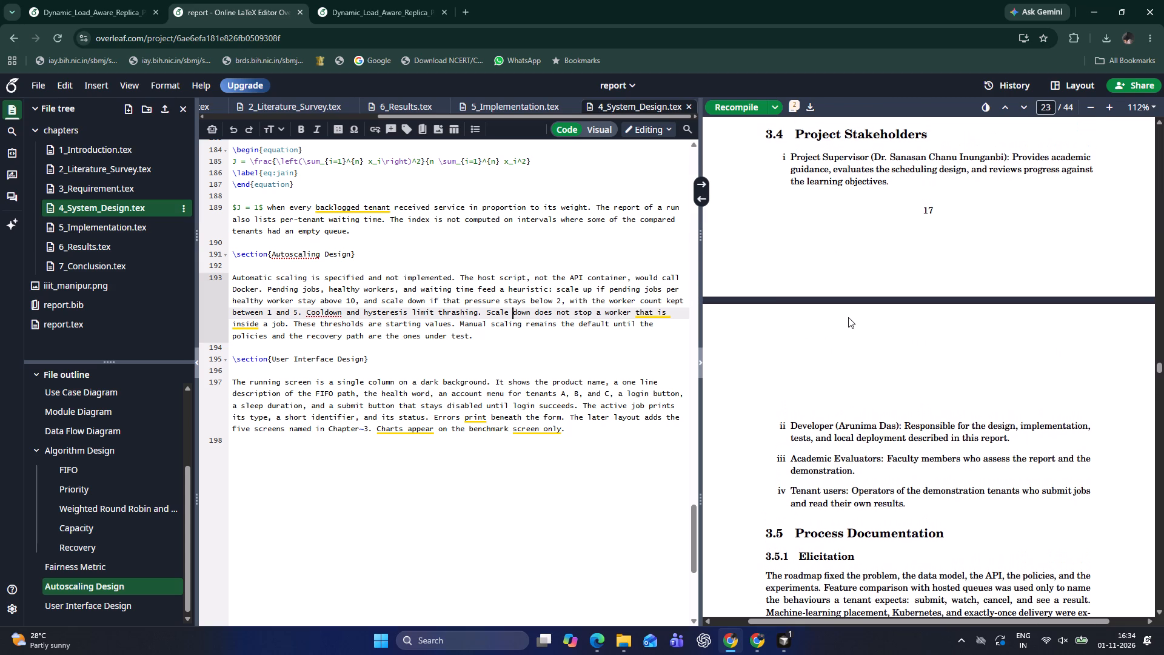
{"action": "scroll", "coordinate": [848, 317], "scroll_direction": "up", "scroll_amount": 2}
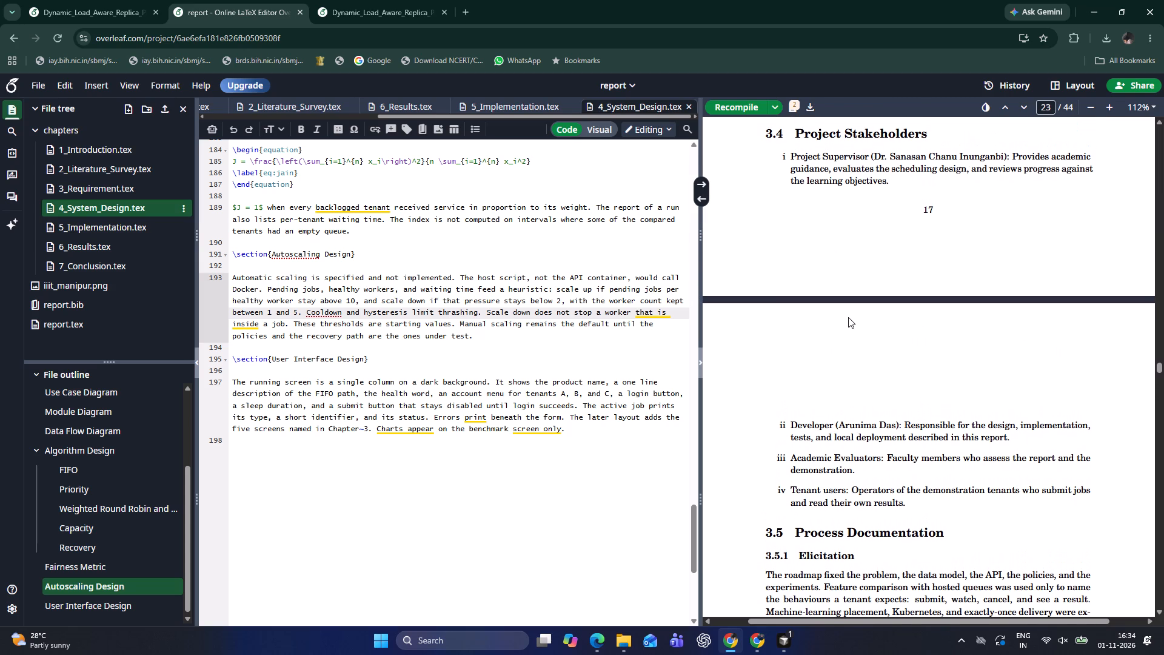
{"action": "scroll", "coordinate": [848, 317], "scroll_direction": "up", "scroll_amount": 2}
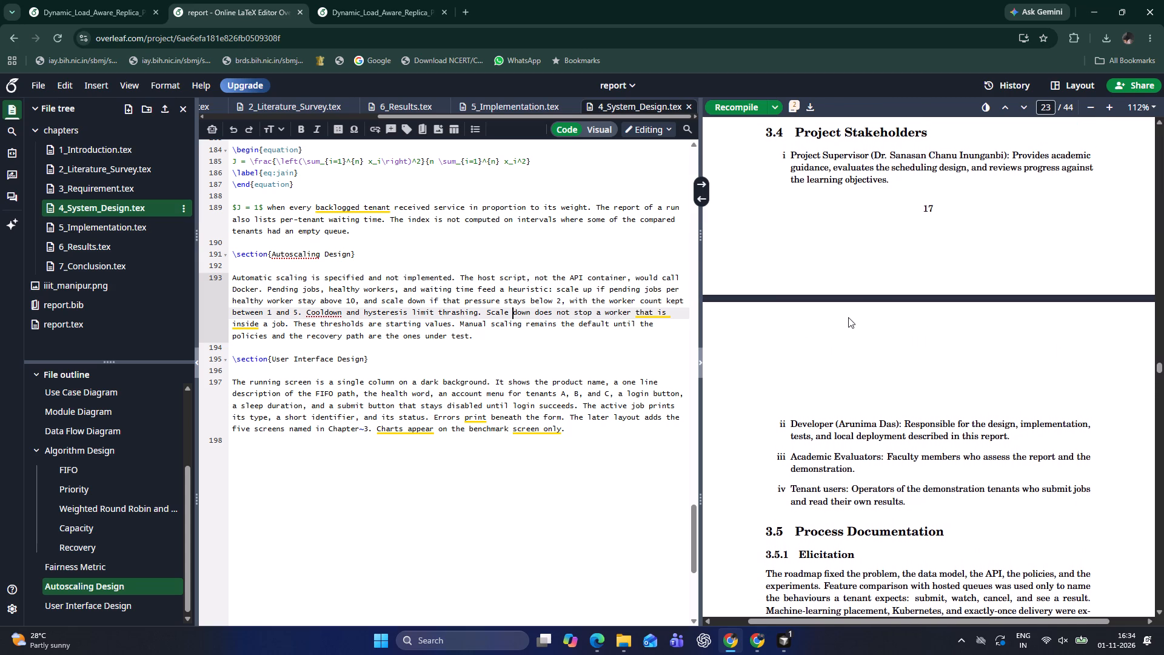
{"action": "scroll", "coordinate": [848, 317], "scroll_direction": "up", "scroll_amount": 1}
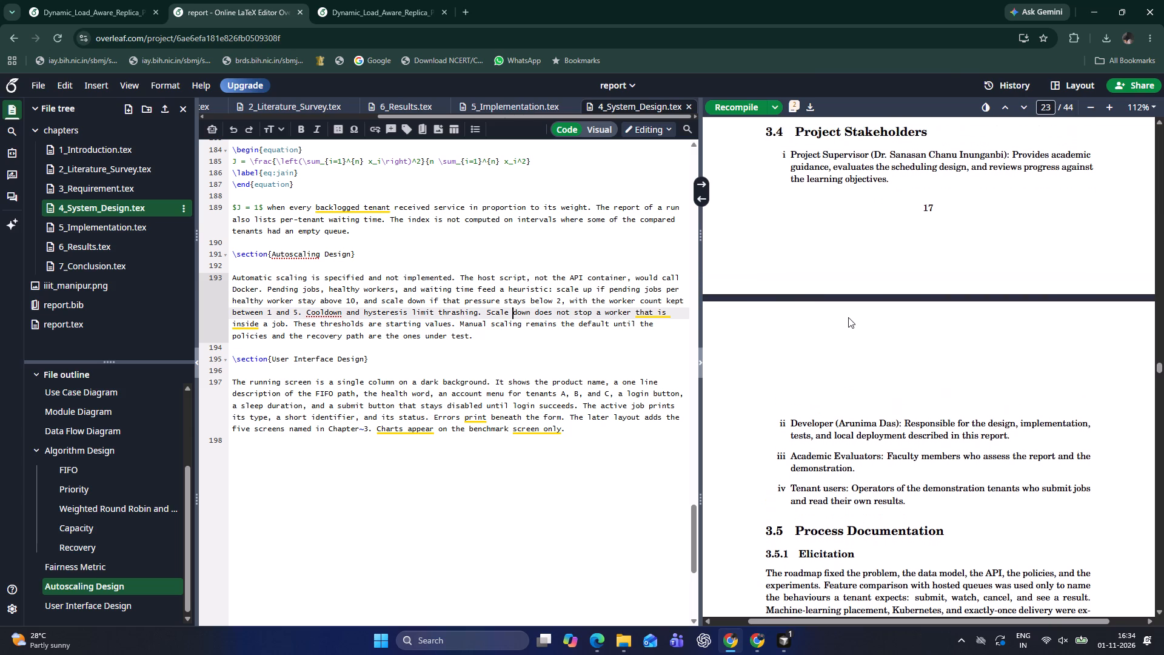
{"action": "scroll", "coordinate": [848, 317], "scroll_direction": "up", "scroll_amount": 6}
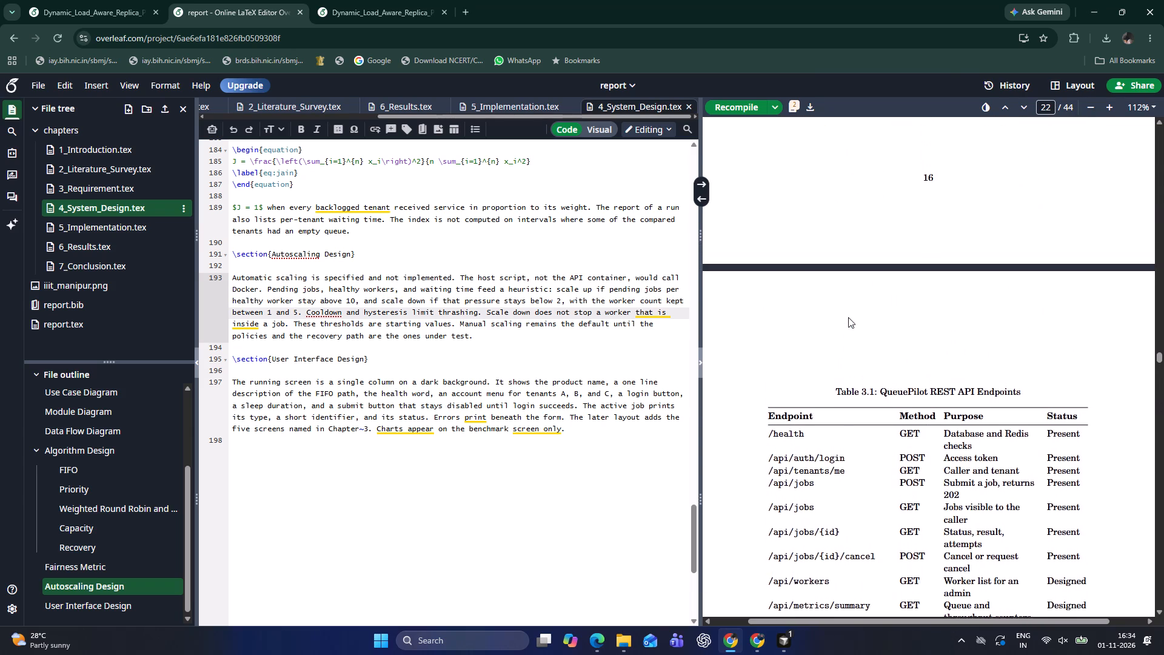
{"action": "scroll", "coordinate": [848, 317], "scroll_direction": "up", "scroll_amount": 5}
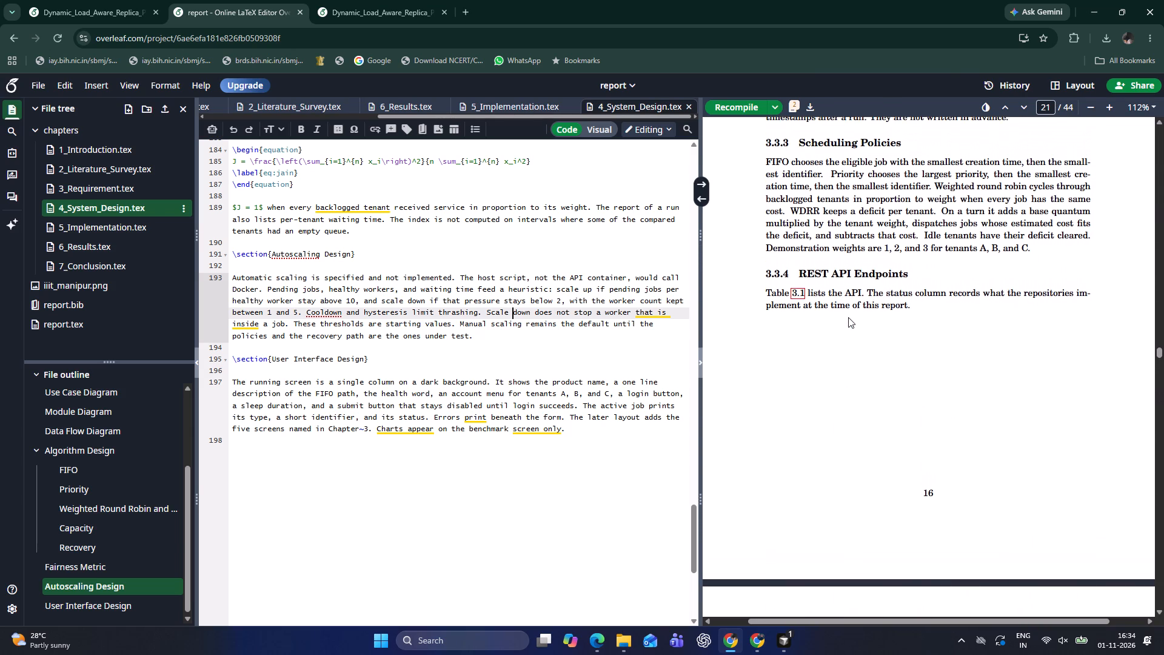
{"action": "scroll", "coordinate": [848, 317], "scroll_direction": "up", "scroll_amount": 3}
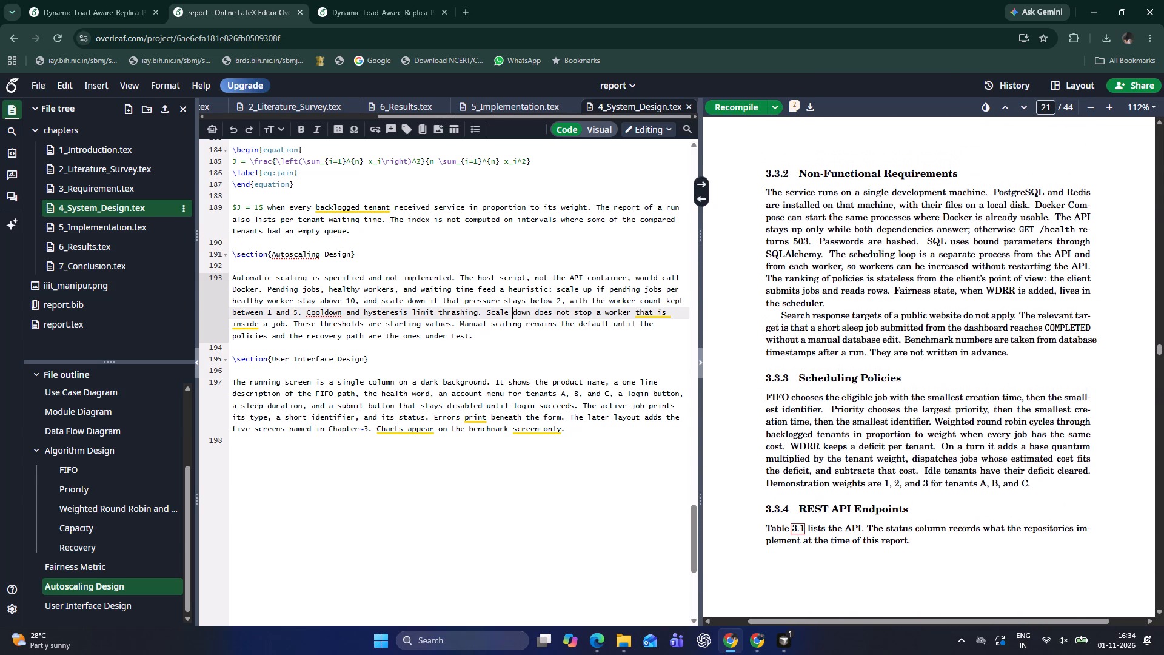
{"action": "scroll", "coordinate": [848, 317], "scroll_direction": "up", "scroll_amount": 2}
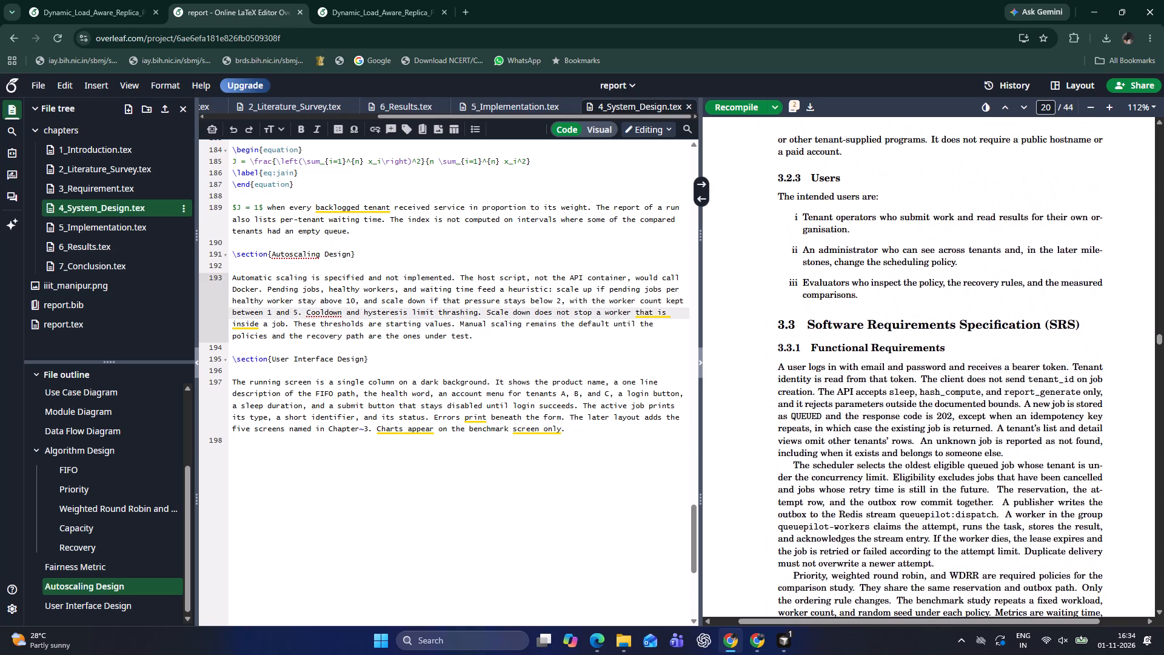
{"action": "scroll", "coordinate": [848, 317], "scroll_direction": "up", "scroll_amount": 5}
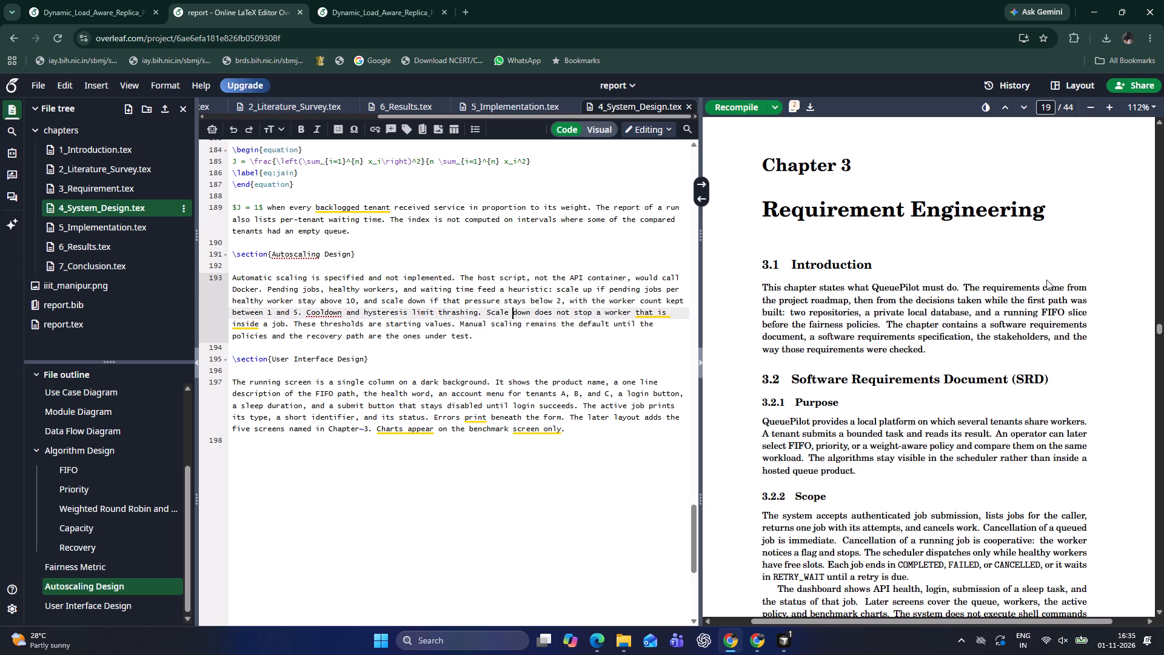
Replace the hyphen in "weight-aware" with a space in the Purpose paragraph source of 3_Requirement.tex.
{"action": "double_click", "coordinate": [901, 445]}
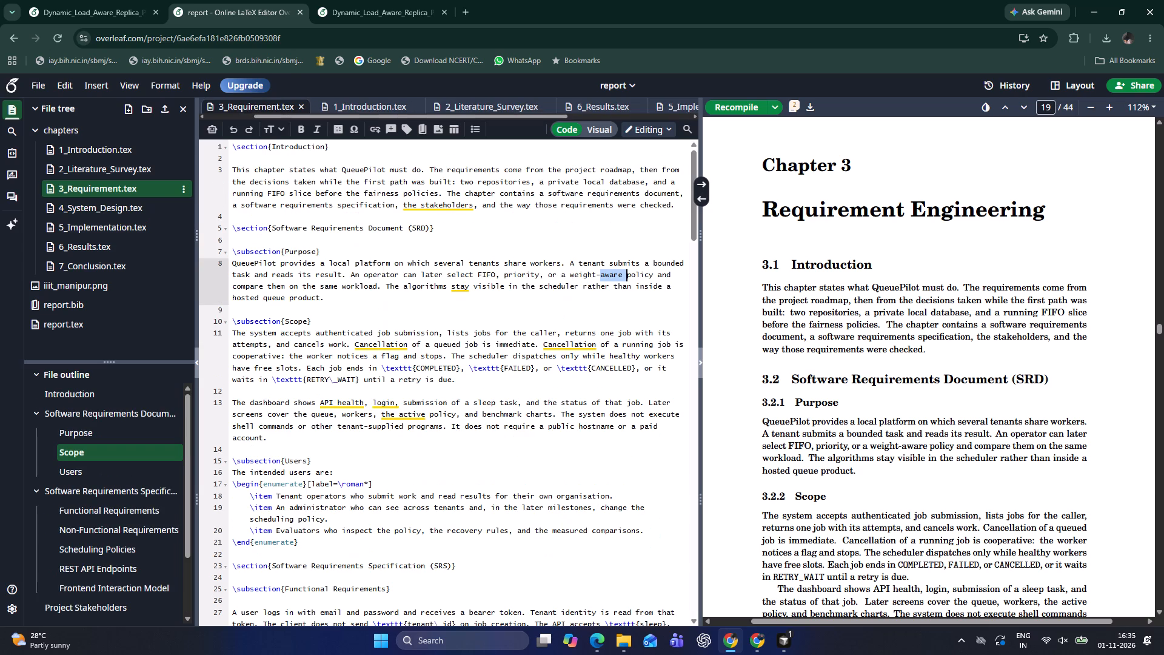
{"action": "key", "text": "Left"}
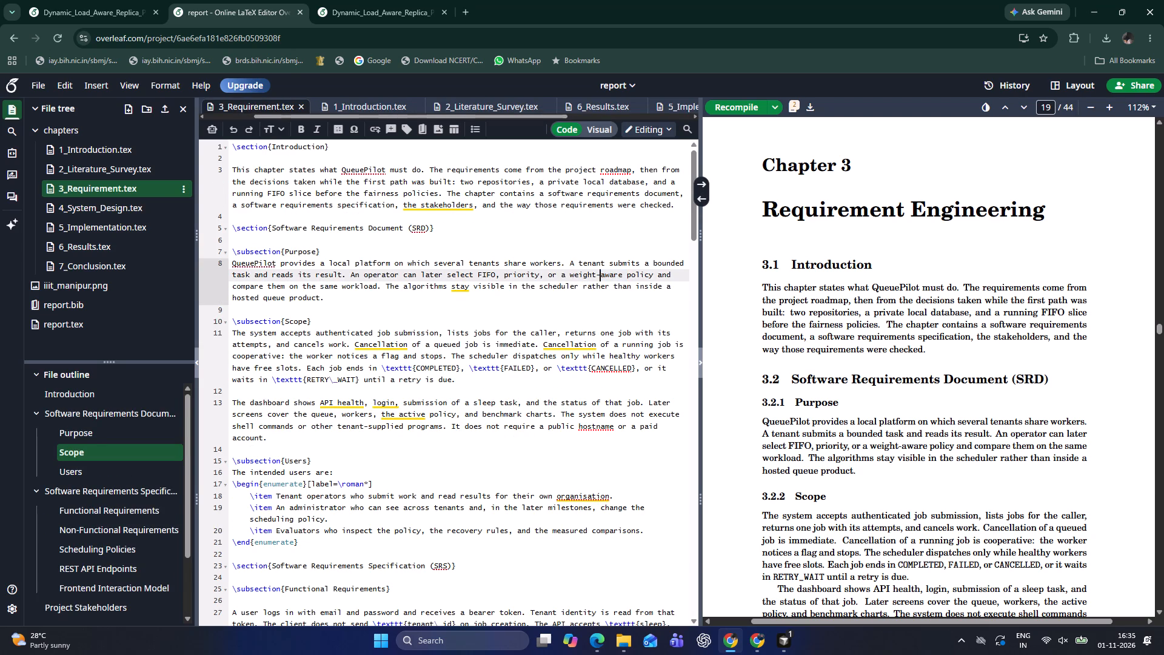
{"action": "key", "text": "Right"}
{"action": "key", "text": "Left"}
{"action": "key", "text": "BackSpace"}
{"action": "key", "text": "space"}
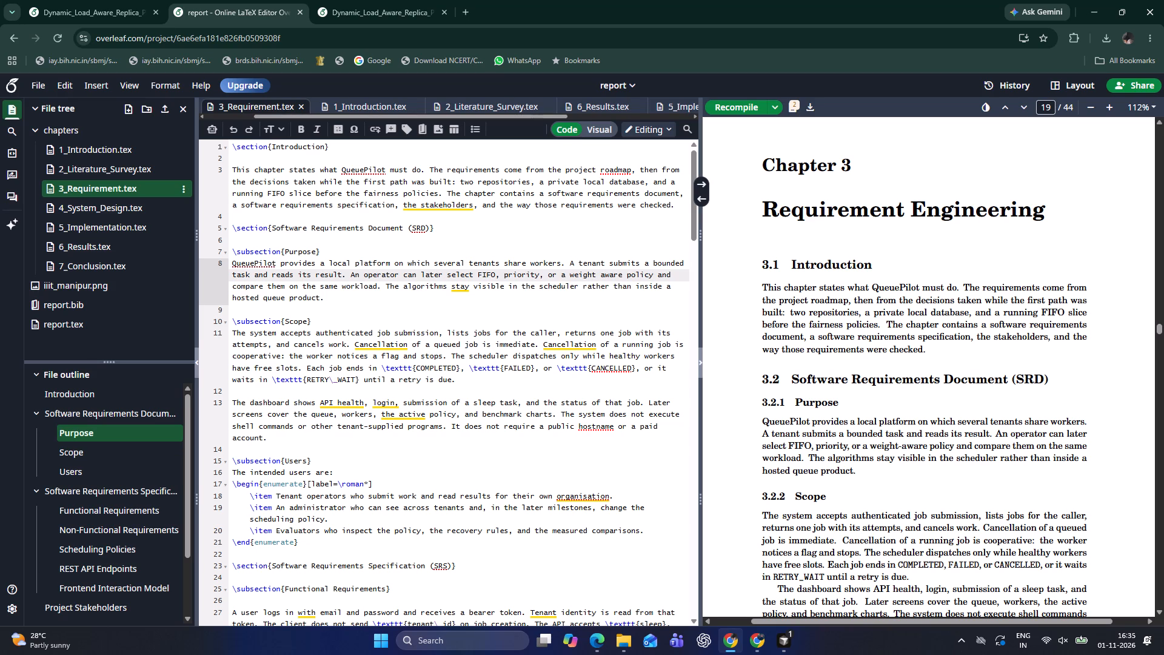
Replace the hyphen in "Per-tenant" with a space in the Measuring Fairness paragraph source of 2_Literature_Survey.tex.
{"action": "scroll", "coordinate": [911, 326], "scroll_direction": "up", "scroll_amount": 2}
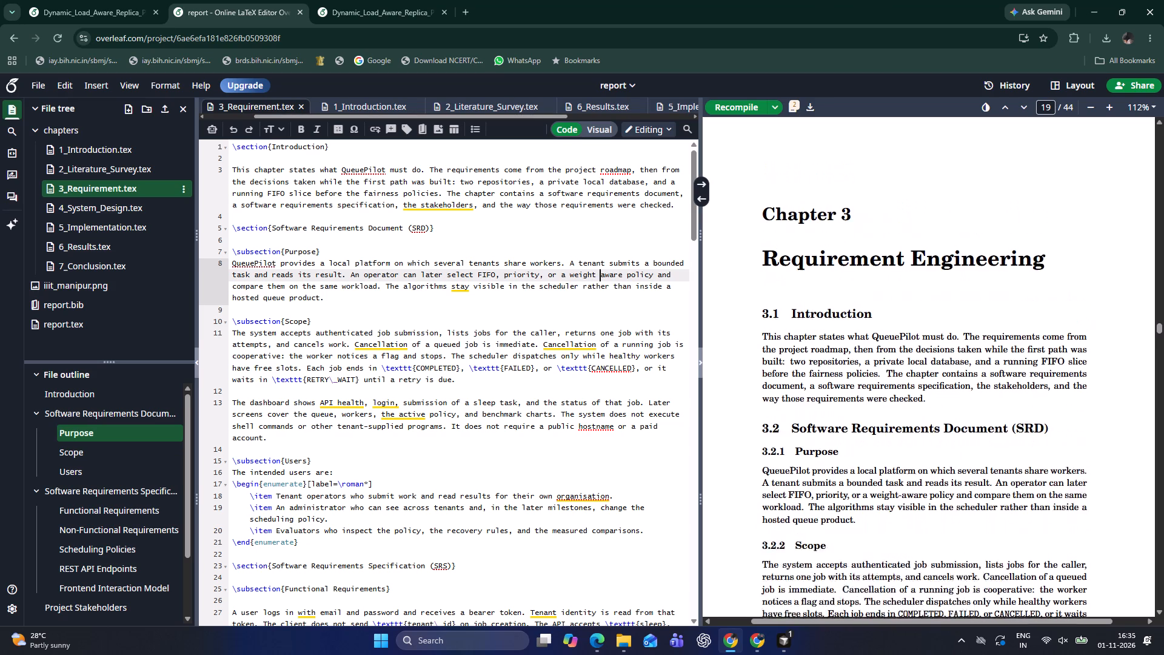
{"action": "scroll", "coordinate": [911, 326], "scroll_direction": "up", "scroll_amount": 3}
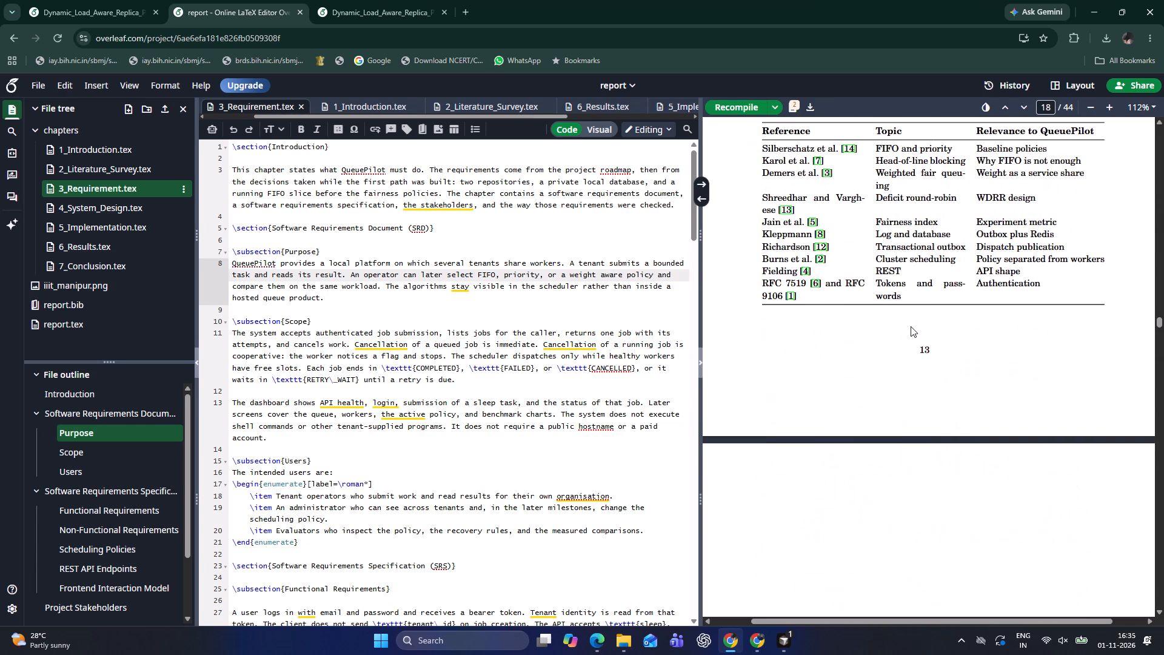
{"action": "scroll", "coordinate": [911, 326], "scroll_direction": "up", "scroll_amount": 3}
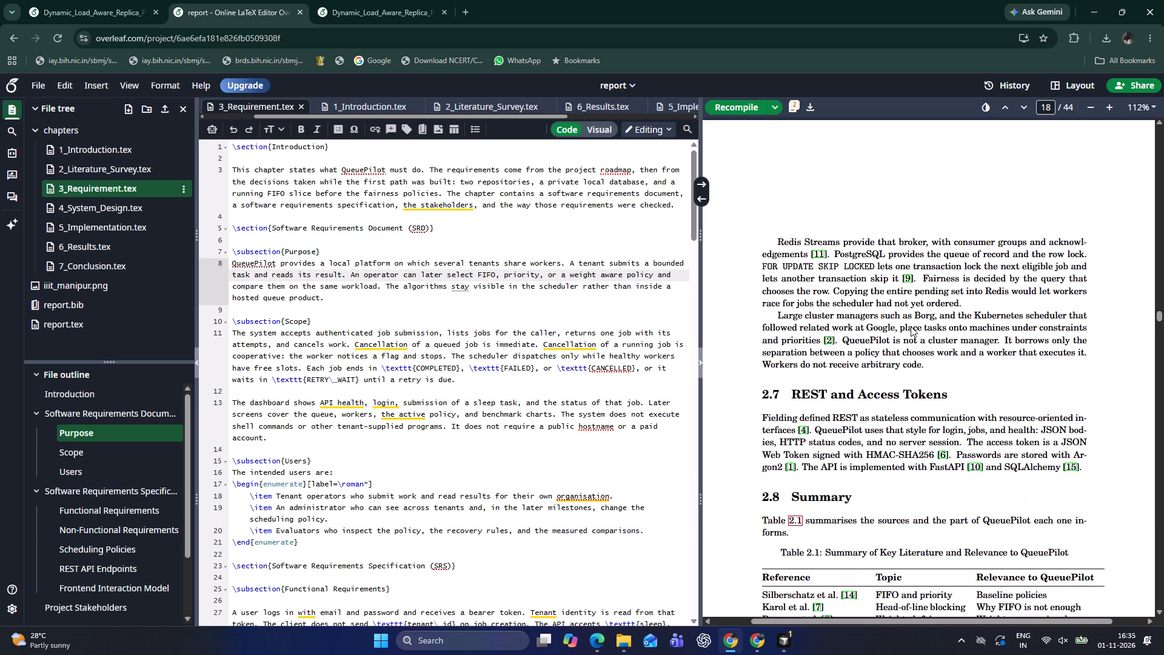
{"action": "scroll", "coordinate": [911, 326], "scroll_direction": "up", "scroll_amount": 4}
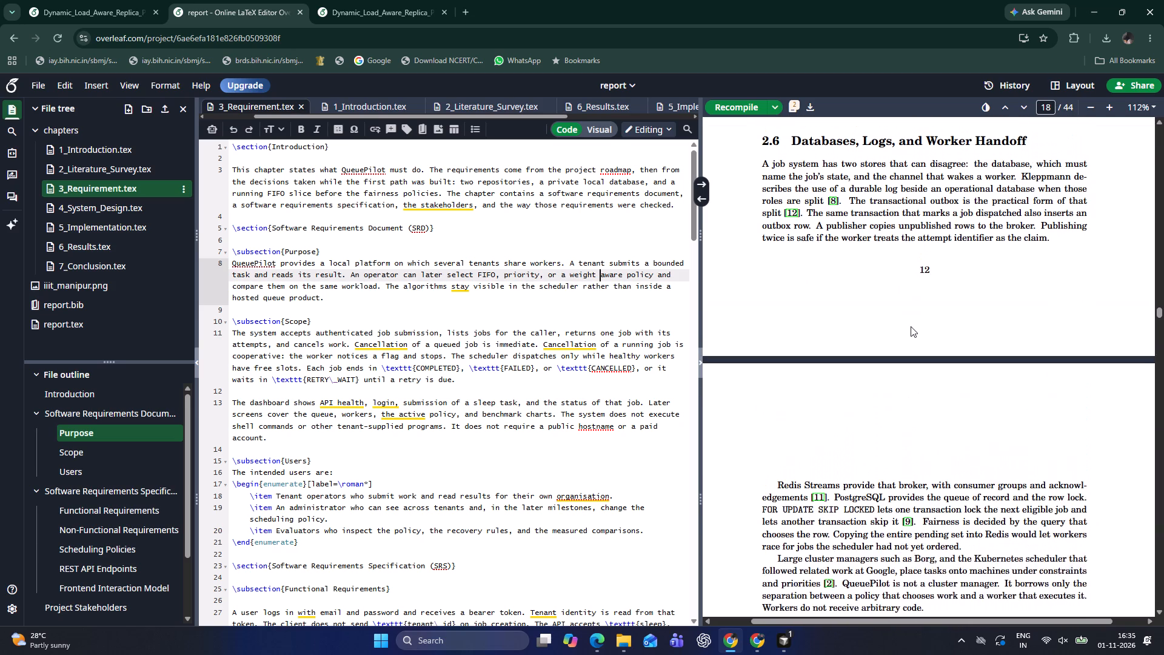
{"action": "scroll", "coordinate": [911, 326], "scroll_direction": "up", "scroll_amount": 2}
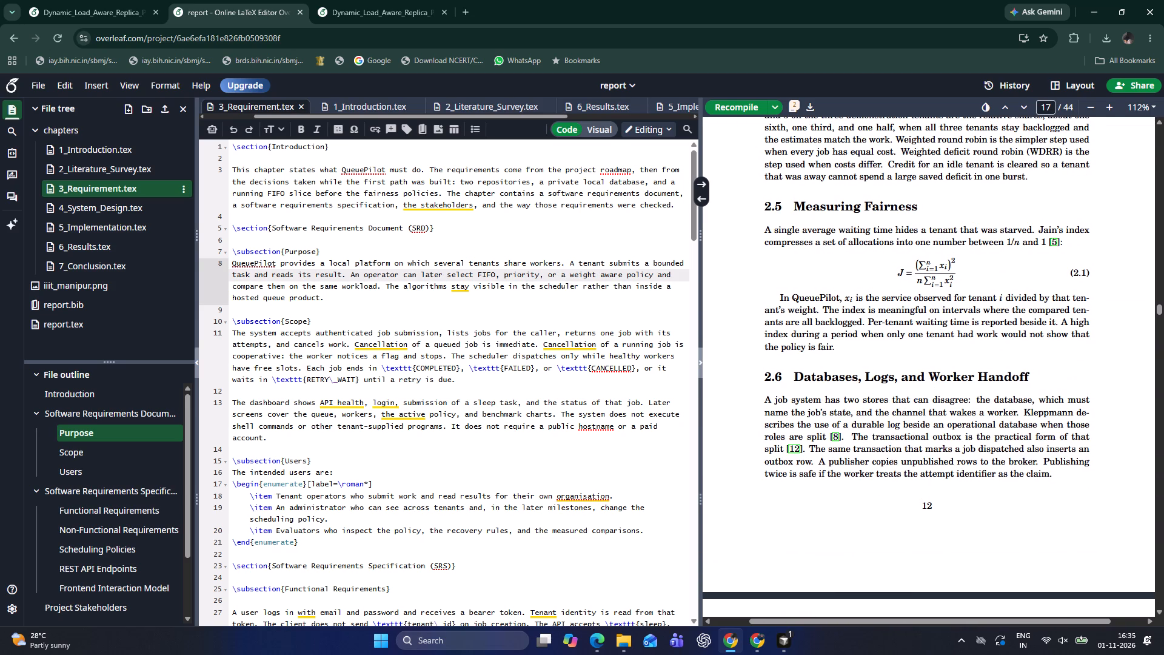
{"action": "double_click", "coordinate": [884, 322]}
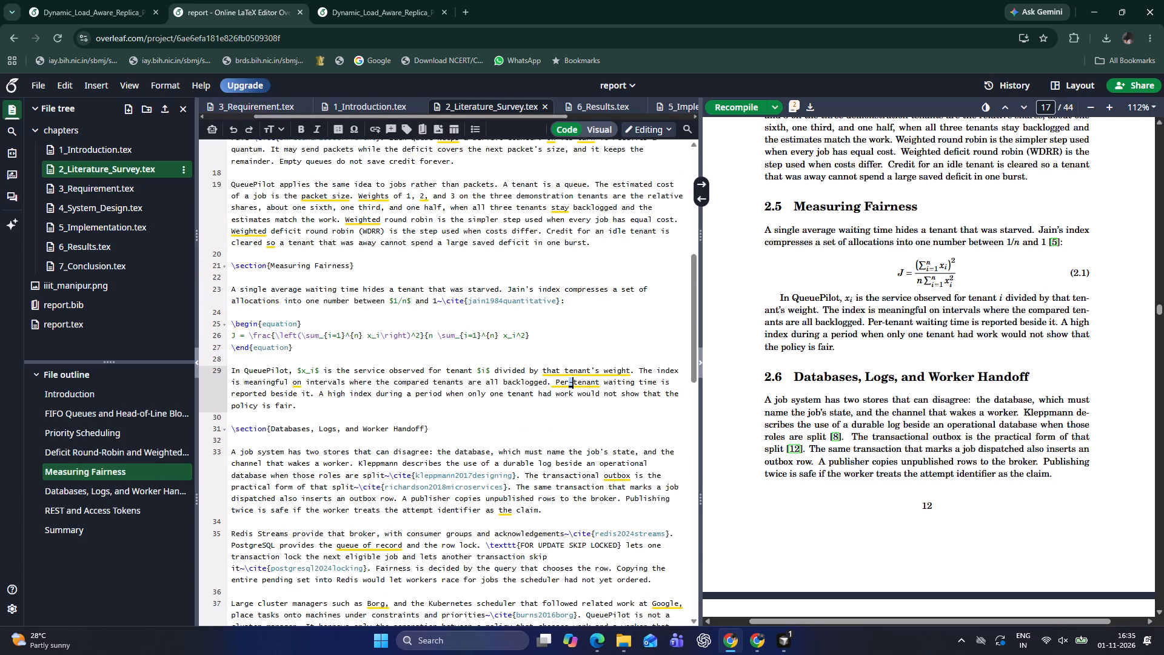
{"action": "key", "text": "BackSpace"}
{"action": "key", "text": "space"}
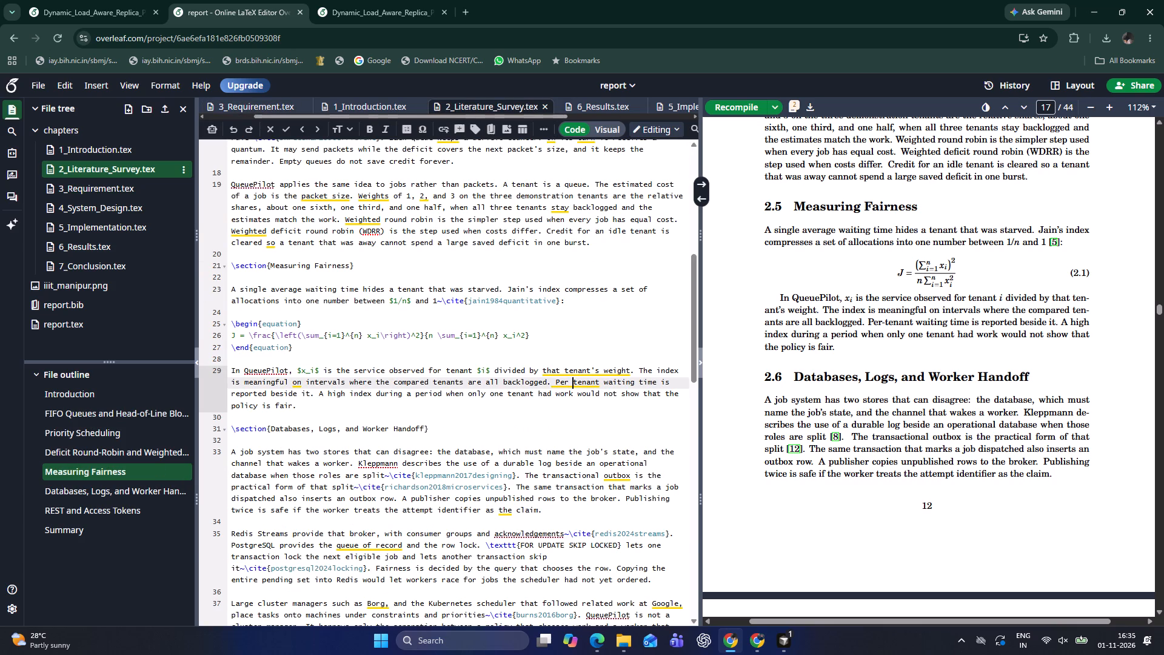
Review Chapter 2 in the compiled report, from Measuring Fairness back to Priority Scheduling, for wording that needs correction.
{"action": "scroll", "coordinate": [1006, 261], "scroll_direction": "up", "scroll_amount": 3}
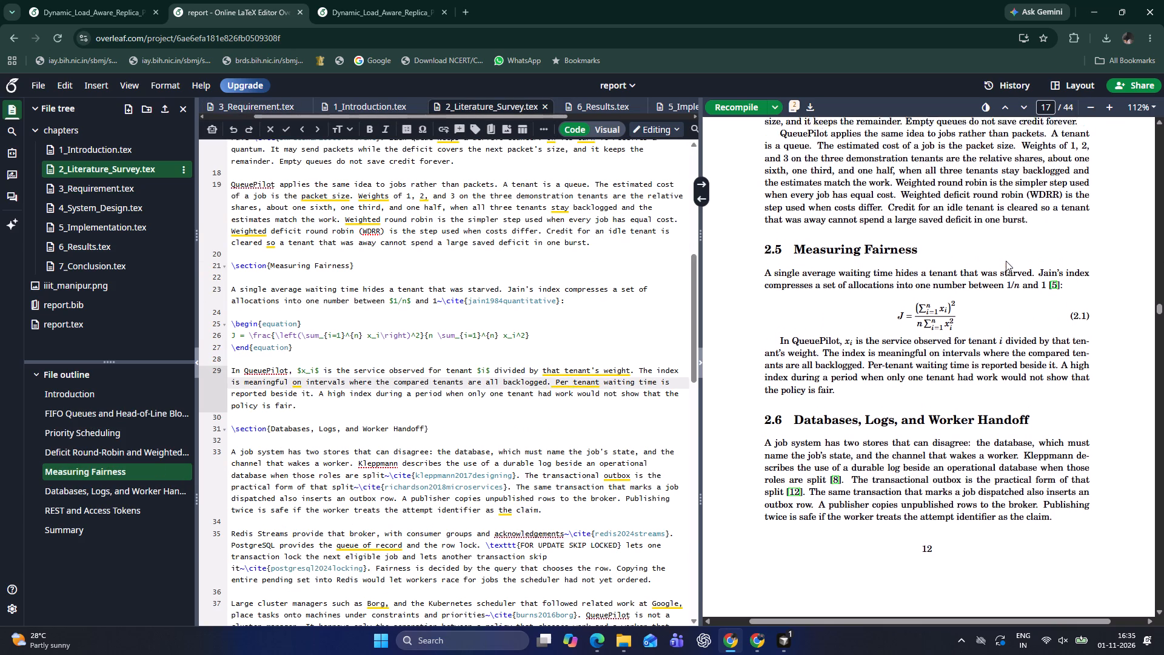
{"action": "scroll", "coordinate": [1006, 261], "scroll_direction": "up", "scroll_amount": 2}
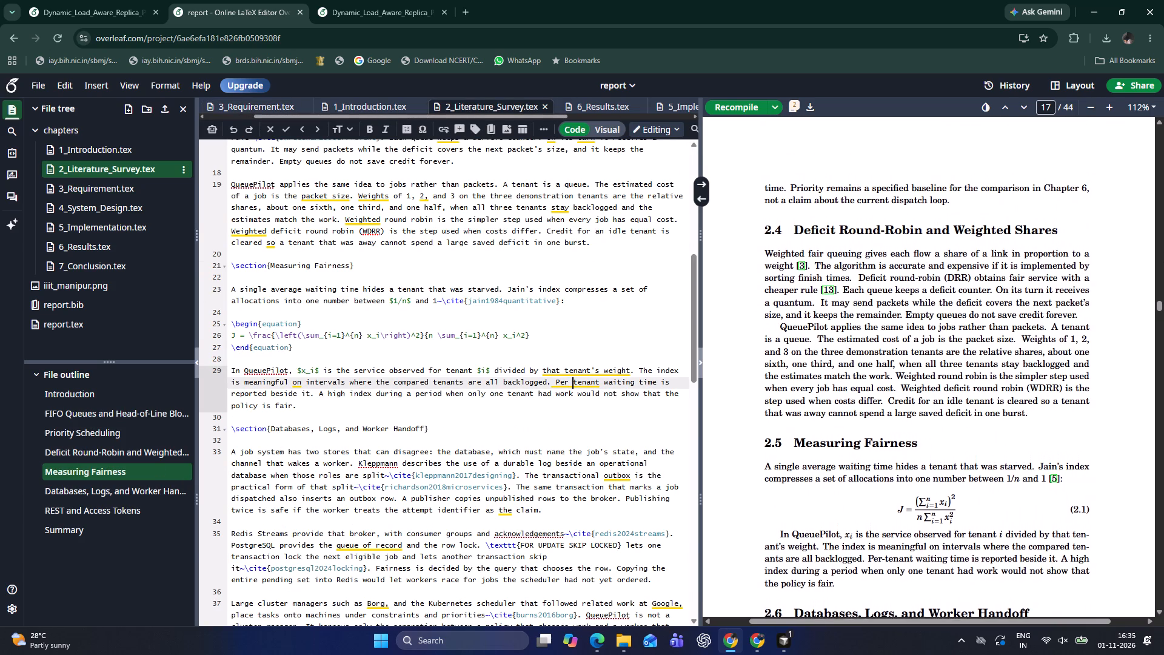
{"action": "scroll", "coordinate": [1006, 261], "scroll_direction": "up", "scroll_amount": 3}
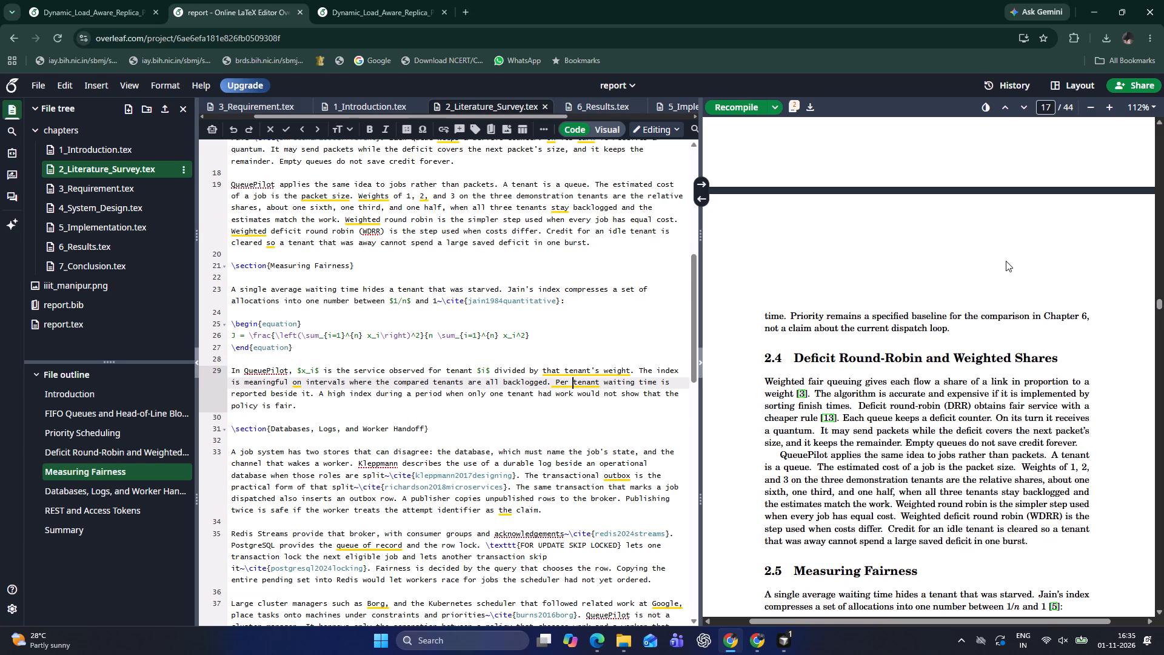
{"action": "scroll", "coordinate": [1006, 261], "scroll_direction": "up", "scroll_amount": 2}
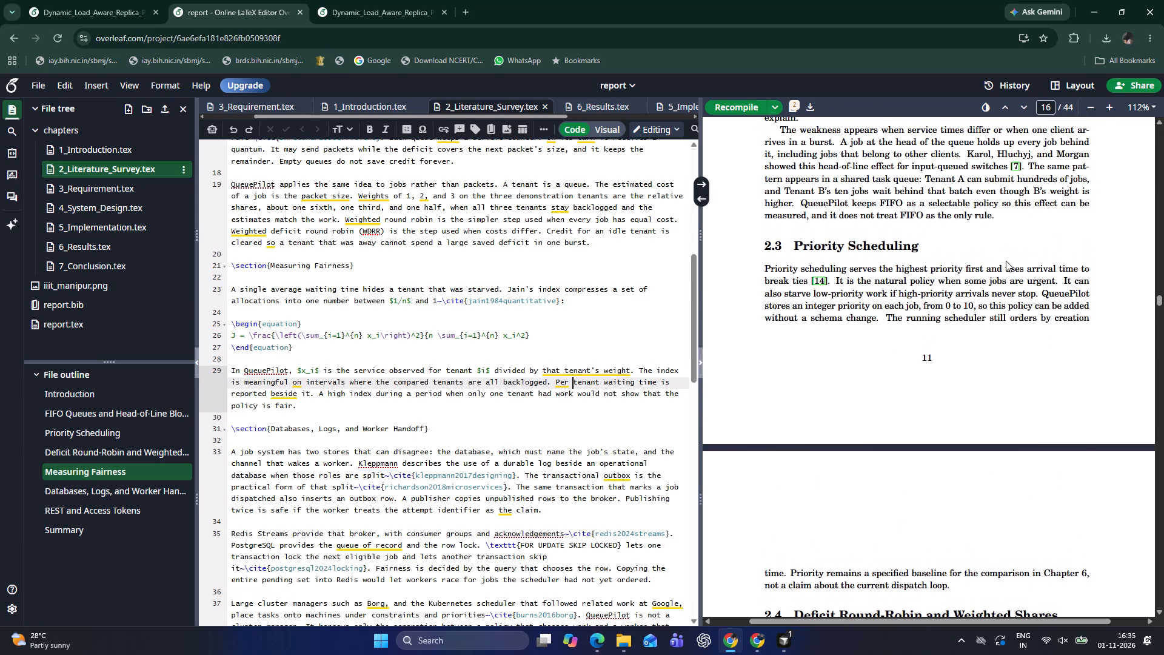
{"action": "scroll", "coordinate": [1006, 261], "scroll_direction": "up", "scroll_amount": 2}
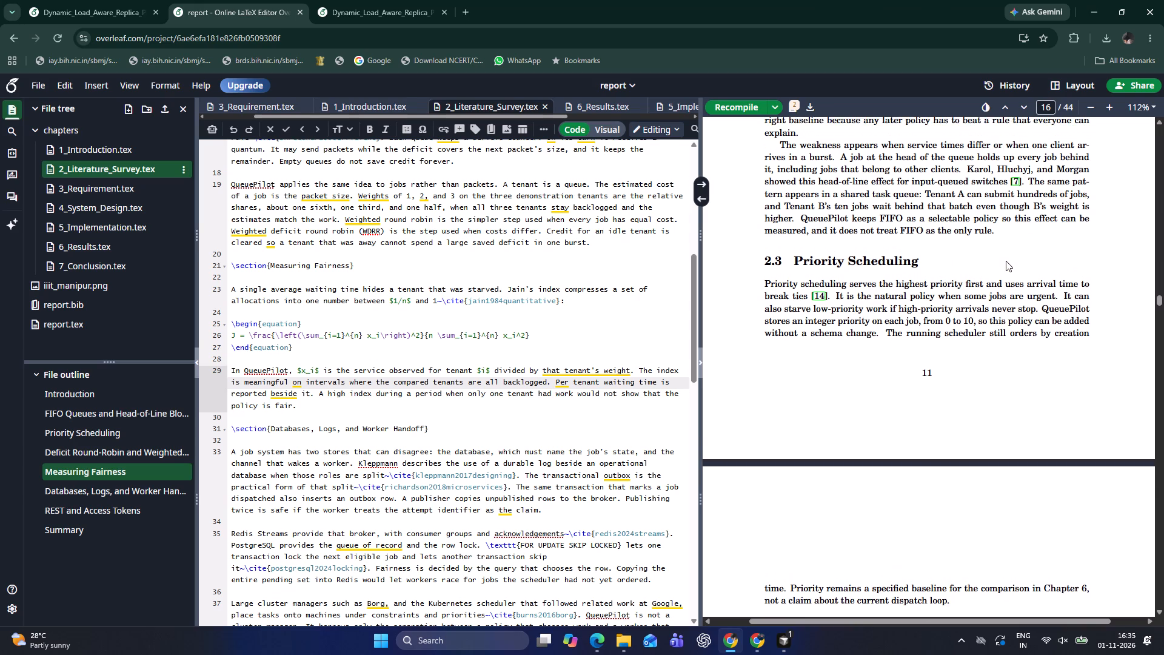
{"action": "scroll", "coordinate": [1006, 261], "scroll_direction": "up", "scroll_amount": 2}
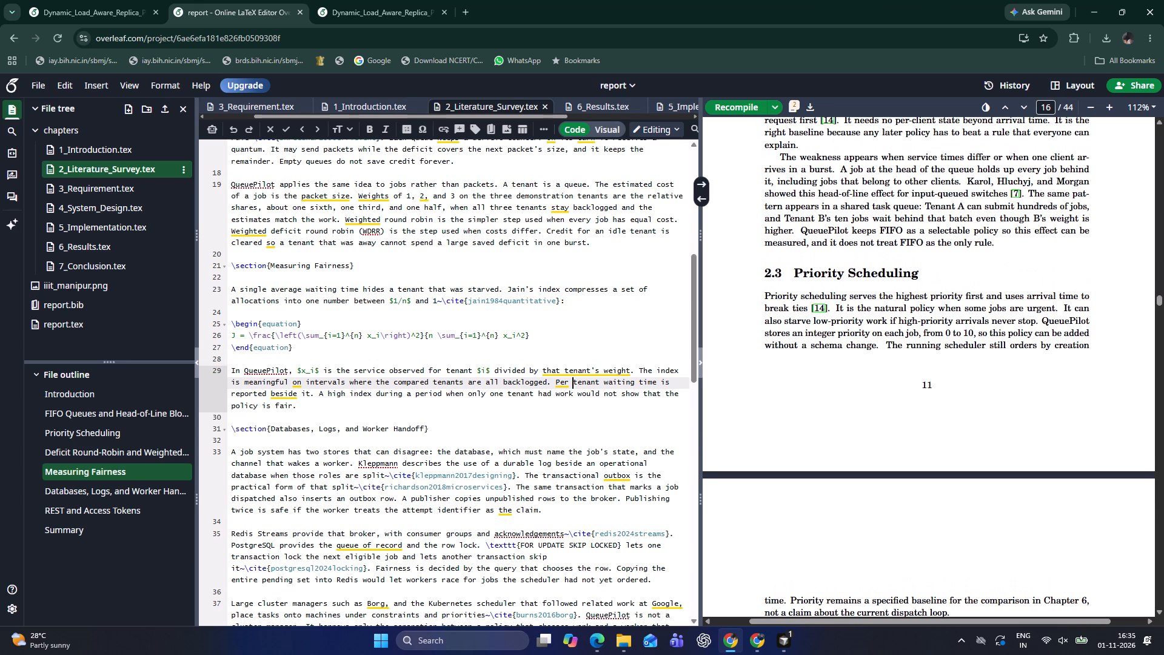
Replace the hyphen in "high-priority" with a space in the Priority Scheduling paragraph source of 2_Literature_Survey.tex.
{"action": "left_click", "coordinate": [920, 323]}
{"action": "double_click", "coordinate": [920, 323]}
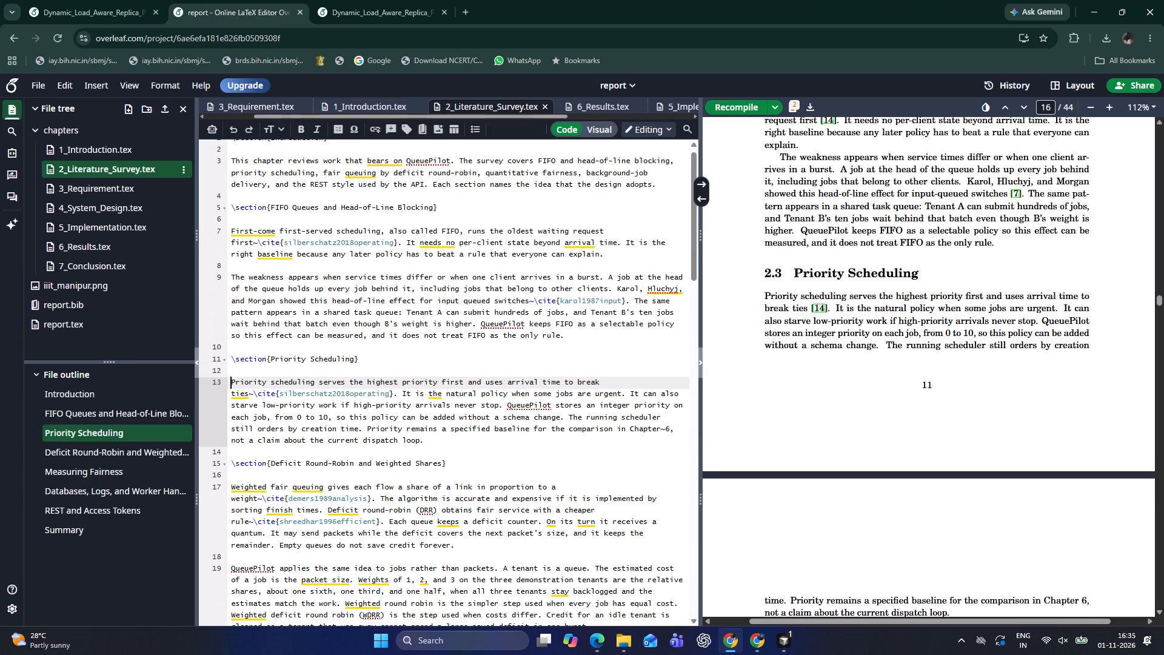
{"action": "double_click", "coordinate": [920, 323]}
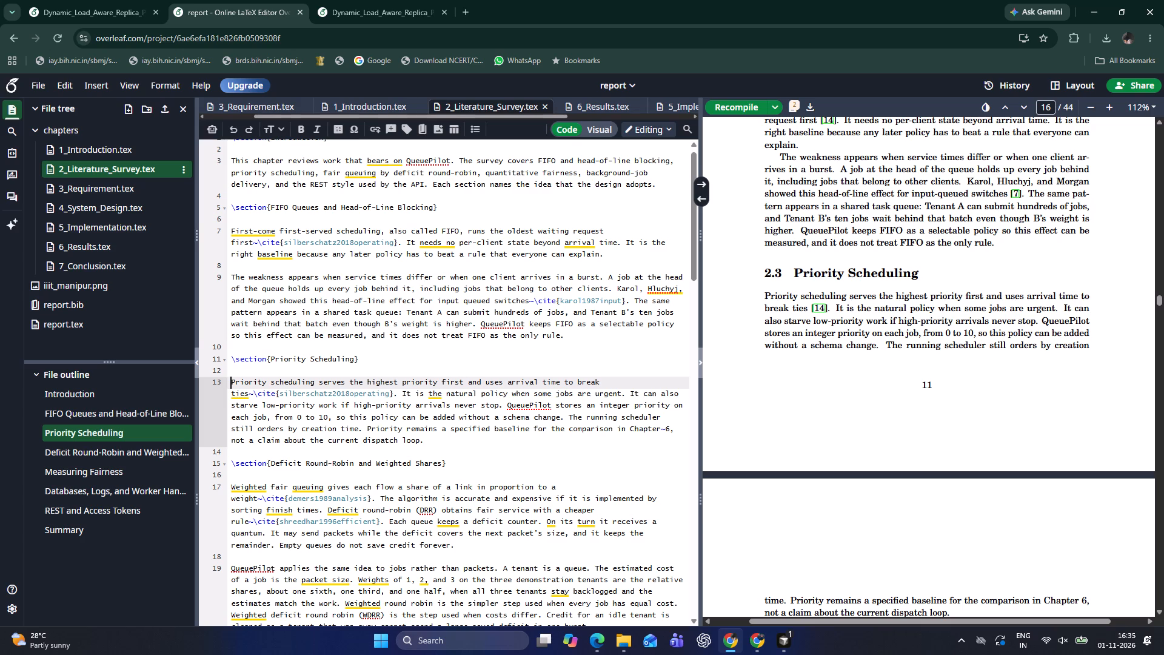
{"action": "double_click", "coordinate": [920, 319]}
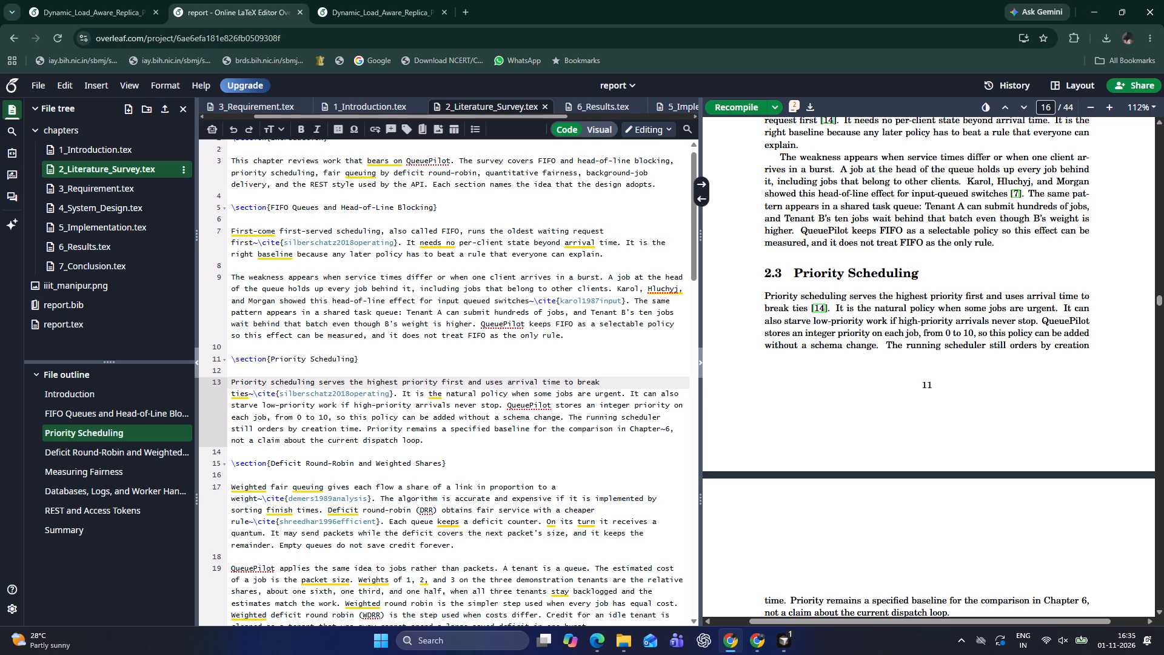
{"action": "triple_click", "coordinate": [918, 319]}
{"action": "left_click", "coordinate": [918, 319]}
{"action": "double_click", "coordinate": [918, 319]}
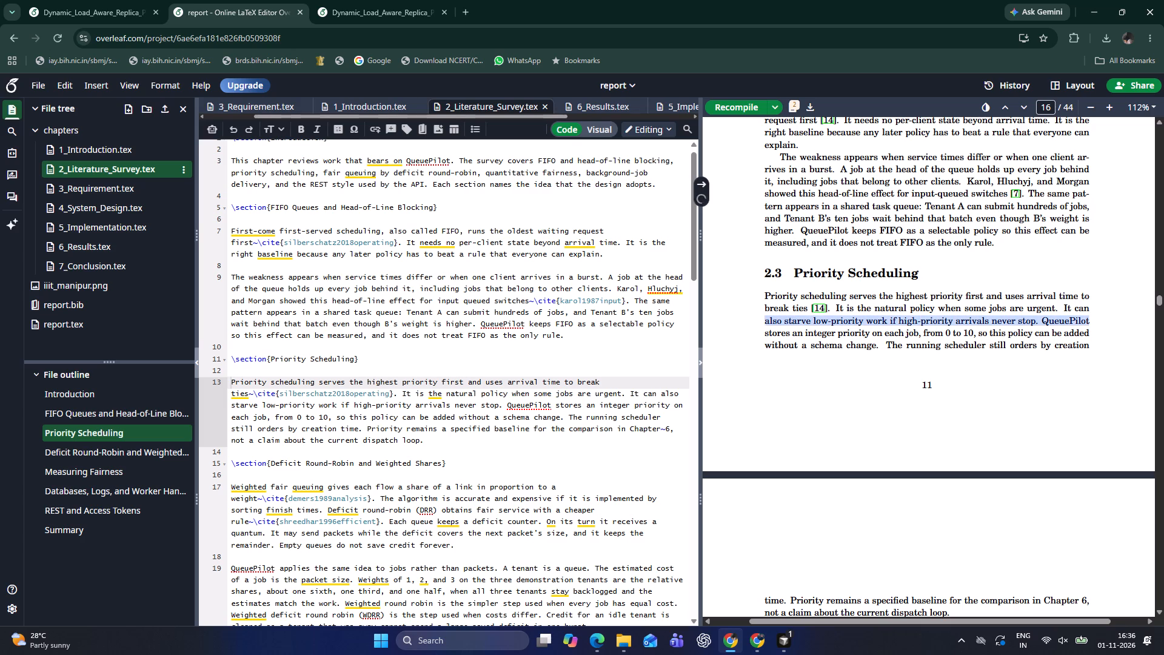
{"action": "left_click", "coordinate": [918, 319]}
{"action": "double_click", "coordinate": [918, 319]}
{"action": "left_click", "coordinate": [918, 319]}
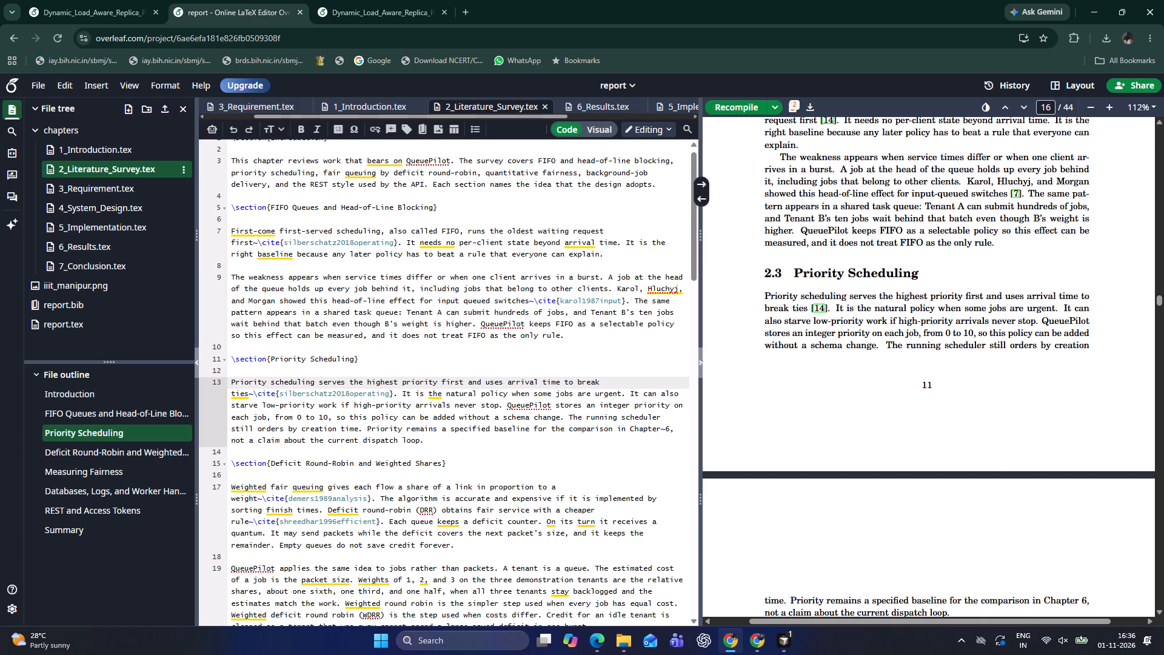
{"action": "key", "text": "Right"}
{"action": "key", "text": "Right"}
{"action": "key", "text": "Right"}
{"action": "key", "text": "Right"}
{"action": "key", "text": "Right"}
{"action": "key", "text": "Right"}
{"action": "key", "text": "Right"}
{"action": "key", "text": "Right"}
{"action": "key", "text": "Right"}
{"action": "key", "text": "Right"}
{"action": "key", "text": "Right"}
{"action": "key", "text": "Right"}
{"action": "key", "text": "Right"}
{"action": "key", "text": "Right"}
{"action": "key", "text": "Right"}
{"action": "key", "text": "Right"}
{"action": "key", "text": "Right"}
{"action": "key", "text": "Right"}
{"action": "key", "text": "Right"}
{"action": "key", "text": "Right"}
{"action": "key", "text": "Down"}
{"action": "key", "text": "Left"}
{"action": "key", "text": "Down"}
{"action": "key", "text": "Left"}
{"action": "key", "text": "Left"}
{"action": "key", "text": "Left"}
{"action": "key", "text": "Left"}
{"action": "key", "text": "Left"}
{"action": "key", "text": "Left"}
{"action": "key", "text": "Left"}
{"action": "key", "text": "Left"}
{"action": "key", "text": "Left"}
{"action": "key", "text": "Left"}
{"action": "key", "text": "Left"}
{"action": "key", "text": "Left"}
{"action": "key", "text": "Left"}
{"action": "key", "text": "Left"}
{"action": "key", "text": "BackSpace"}
{"action": "key", "text": "space"}
Replace the hyphen in "low-priority" with a space in the same Priority Scheduling paragraph source.
{"action": "key", "text": "Down"}
{"action": "key", "text": "Up"}
{"action": "key", "text": "Left"}
{"action": "key", "text": "Left"}
{"action": "key", "text": "Left"}
{"action": "key", "text": "Left"}
{"action": "key", "text": "Left"}
{"action": "key", "text": "Left"}
{"action": "key", "text": "Left"}
{"action": "key", "text": "Left"}
{"action": "key", "text": "Left"}
{"action": "key", "text": "Left"}
{"action": "key", "text": "Left"}
{"action": "key", "text": "Left"}
{"action": "key", "text": "Left"}
{"action": "key", "text": "Left"}
{"action": "key", "text": "Left"}
{"action": "key", "text": "Left"}
{"action": "key", "text": "Left"}
{"action": "key", "text": "Left"}
{"action": "key", "text": "Left"}
{"action": "key", "text": "Left"}
{"action": "key", "text": "Right"}
{"action": "key", "text": "Right"}
{"action": "key", "text": "Right"}
{"action": "key", "text": "BackSpace"}
{"action": "key", "text": "space"}
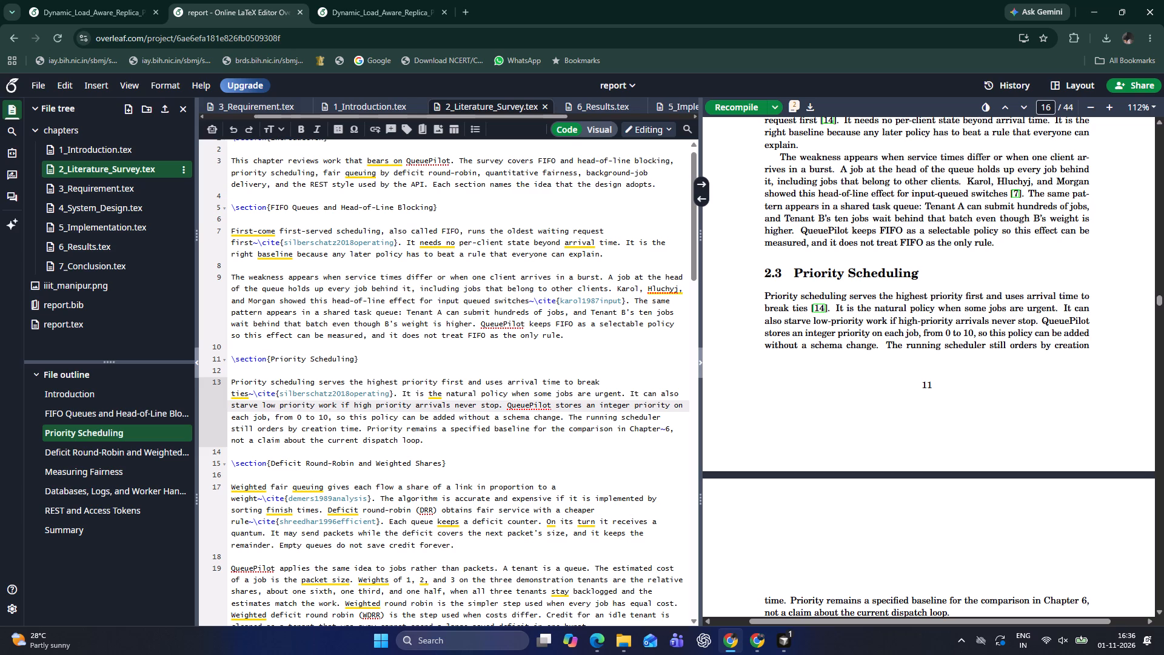
Review the compiled report from FIFO Queues back to Organisation of the Report, and locate the latter's "round-robin" wording in the 1_Introduction.tex source.
{"action": "scroll", "coordinate": [390, 417], "scroll_direction": "up", "scroll_amount": 5}
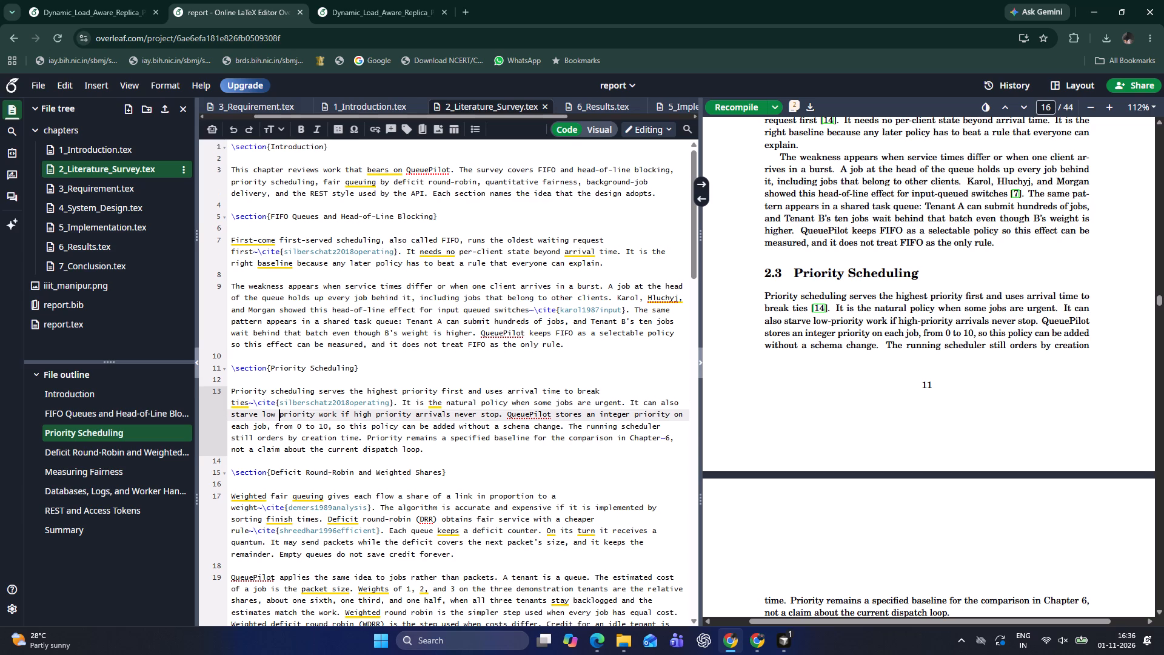
{"action": "scroll", "coordinate": [813, 353], "scroll_direction": "up", "scroll_amount": 1}
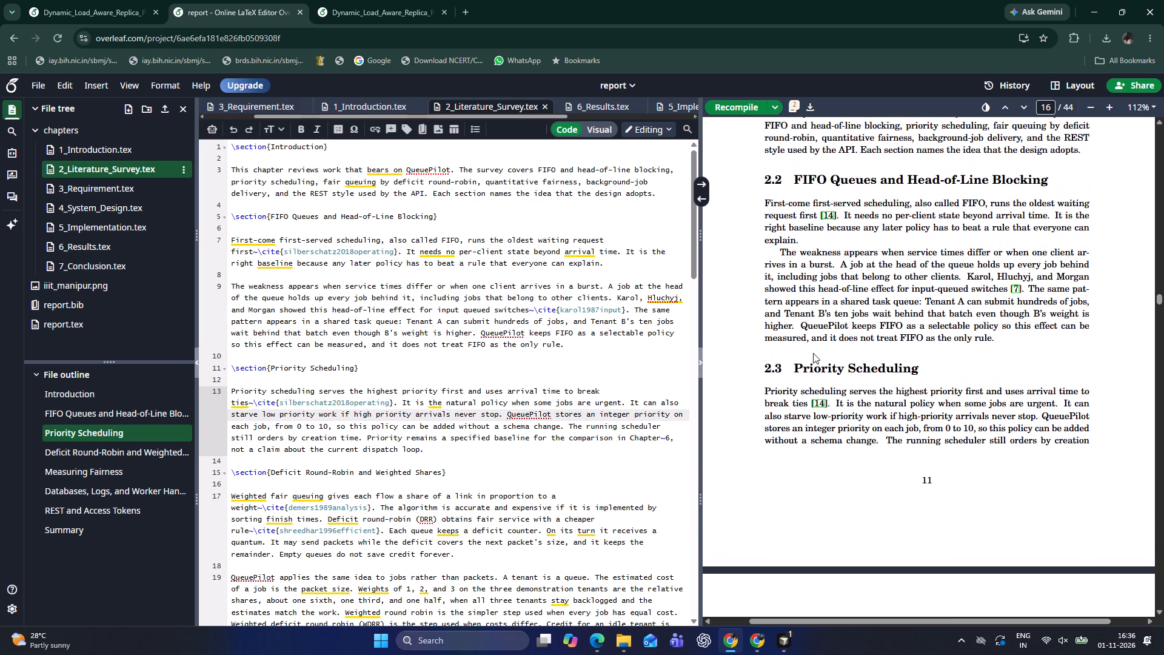
{"action": "scroll", "coordinate": [813, 353], "scroll_direction": "up", "scroll_amount": 2}
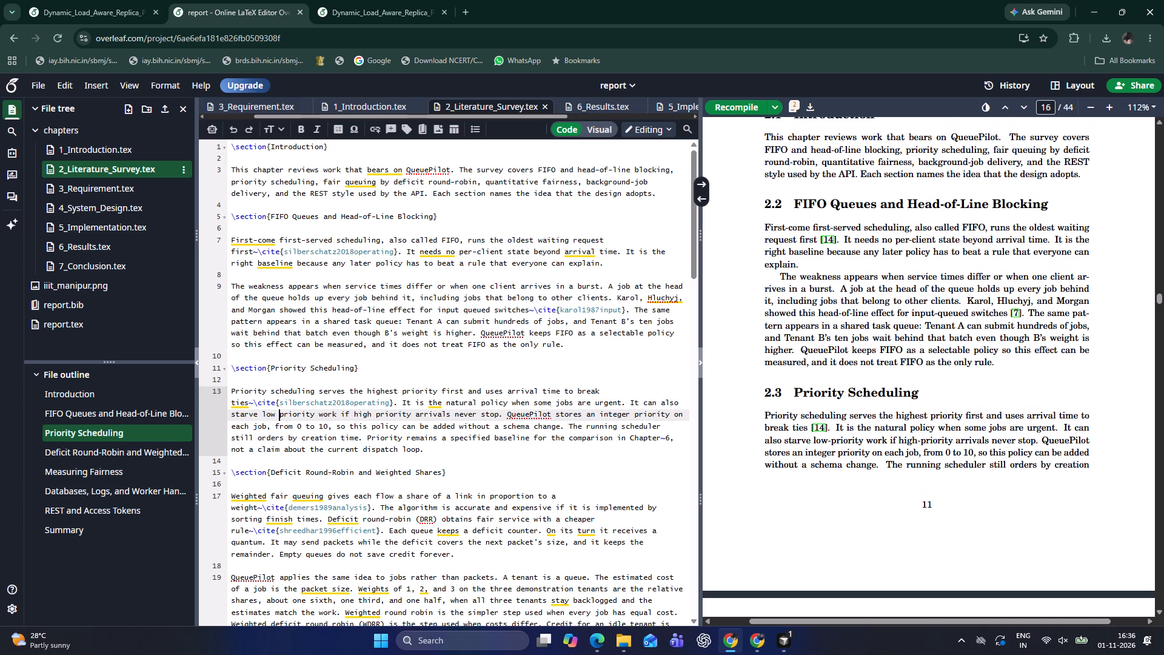
{"action": "scroll", "coordinate": [846, 319], "scroll_direction": "up", "scroll_amount": 6}
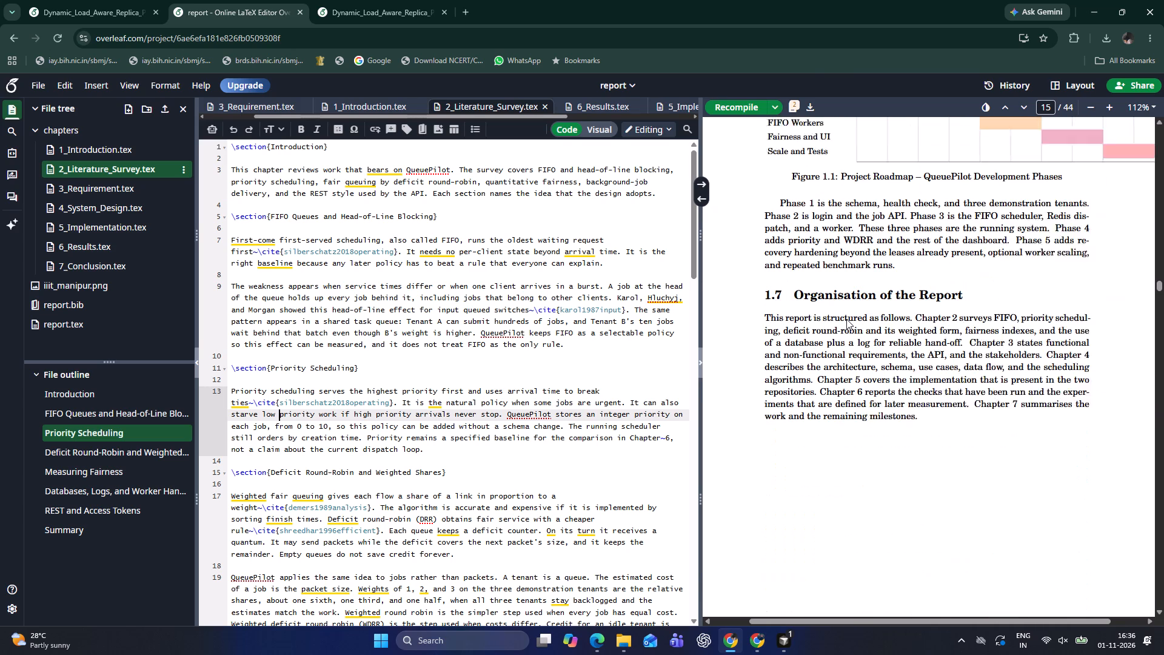
{"action": "scroll", "coordinate": [846, 319], "scroll_direction": "up", "scroll_amount": 1}
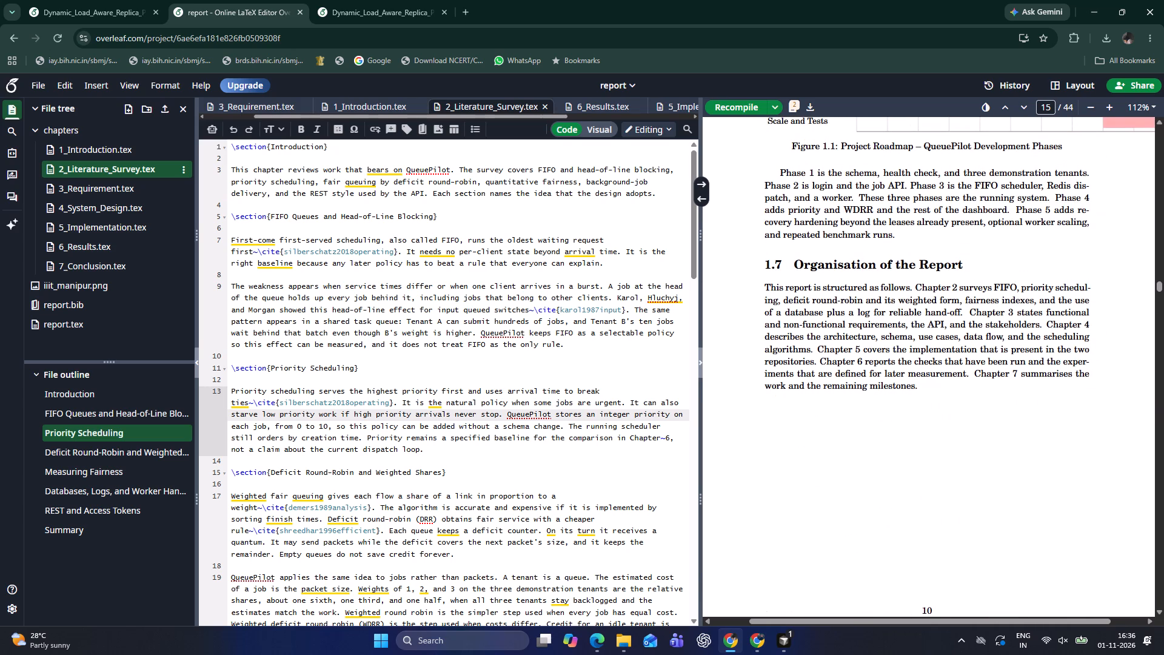
{"action": "double_click", "coordinate": [839, 303]}
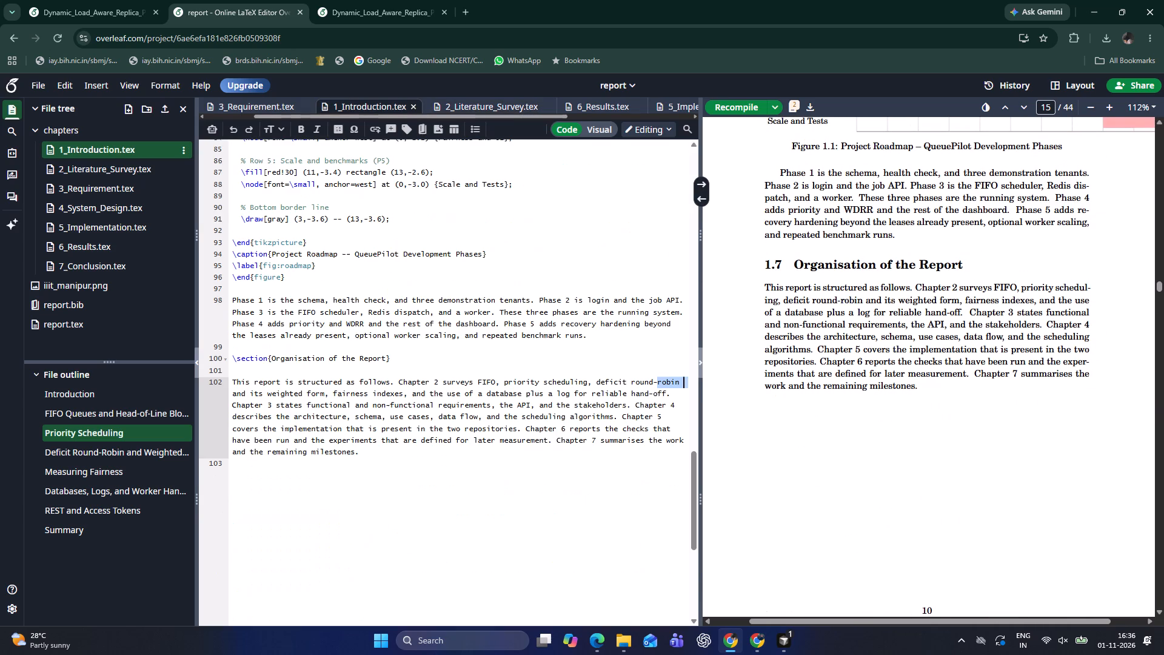
Review Chapter 1 in the compiled report, from Project Roadmap back through Scope and Problem Statement to the List of Figures.
{"action": "scroll", "coordinate": [933, 318], "scroll_direction": "up", "scroll_amount": 6}
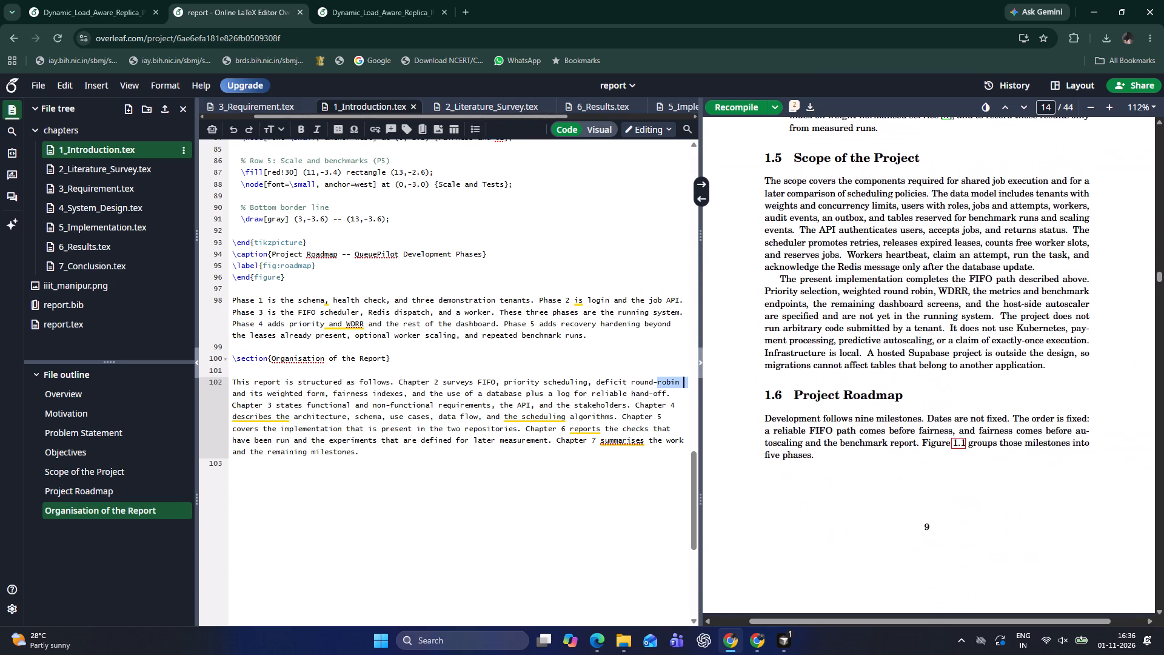
{"action": "scroll", "coordinate": [933, 318], "scroll_direction": "up", "scroll_amount": 2}
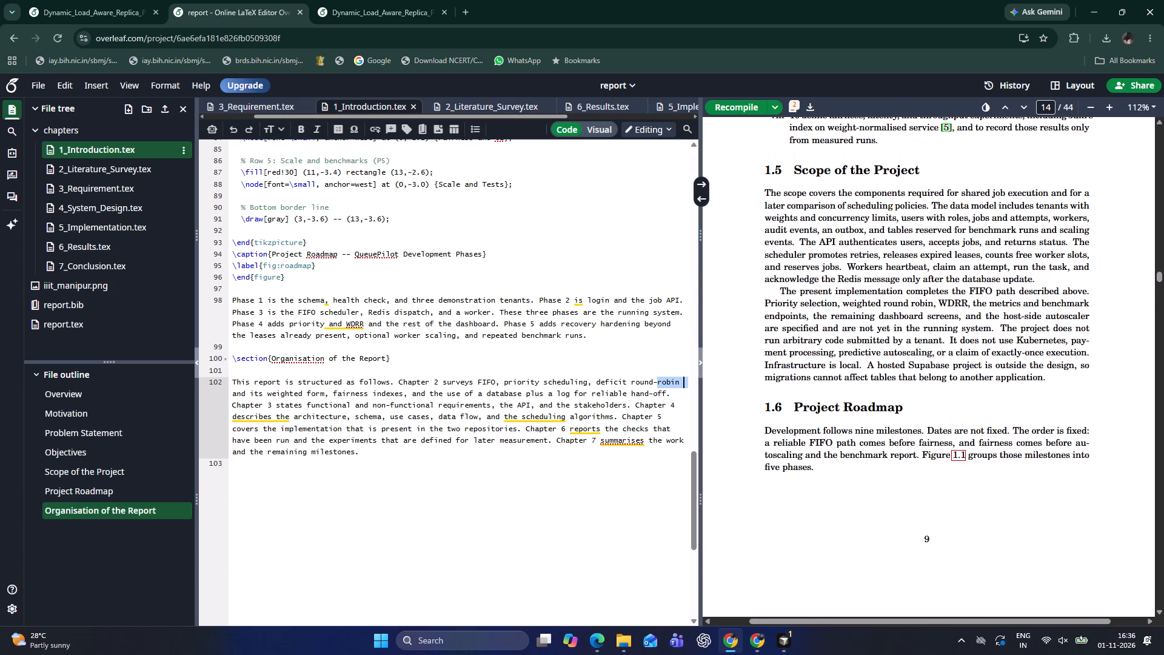
{"action": "scroll", "coordinate": [933, 318], "scroll_direction": "up", "scroll_amount": 4}
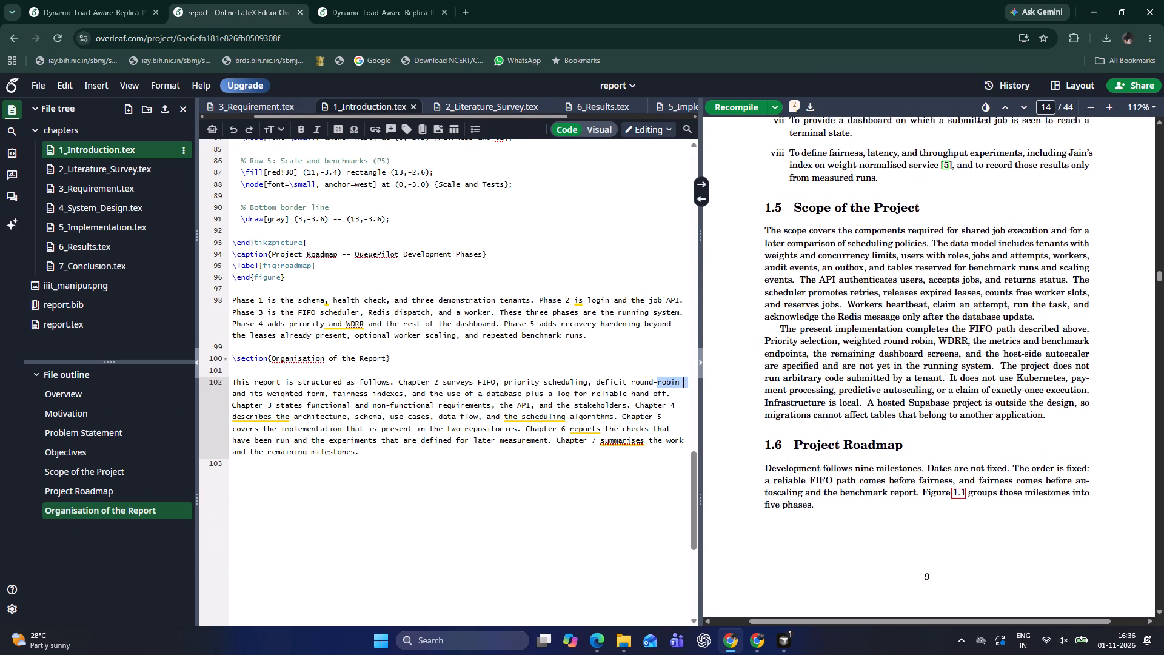
{"action": "scroll", "coordinate": [933, 318], "scroll_direction": "up", "scroll_amount": 1}
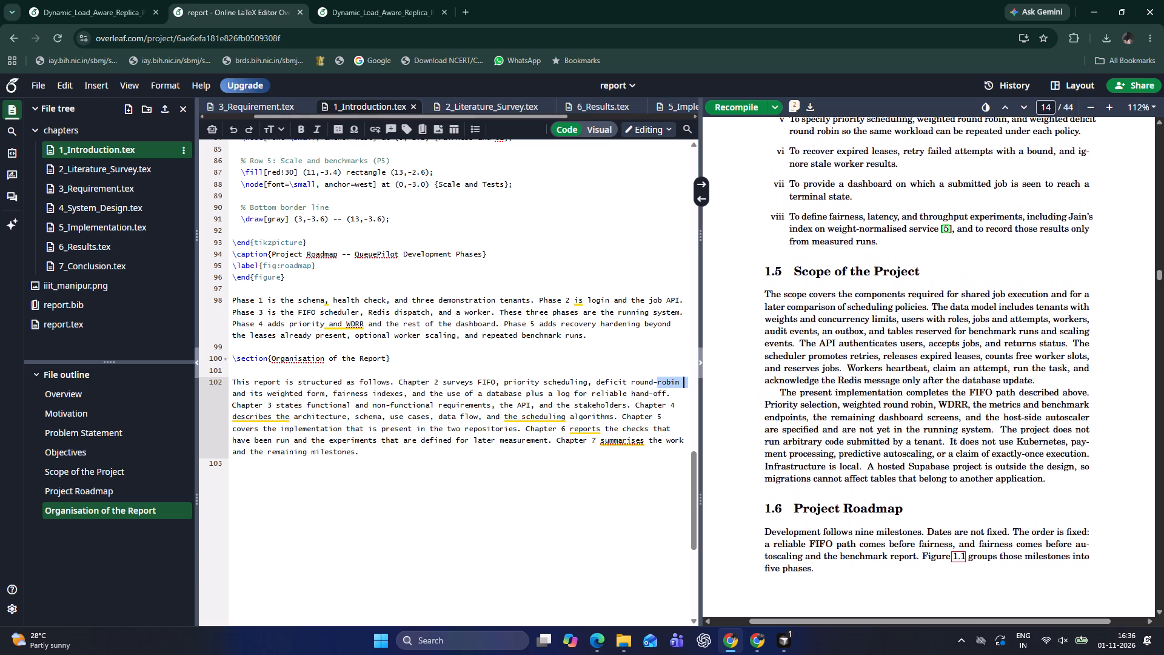
{"action": "scroll", "coordinate": [933, 318], "scroll_direction": "up", "scroll_amount": 9}
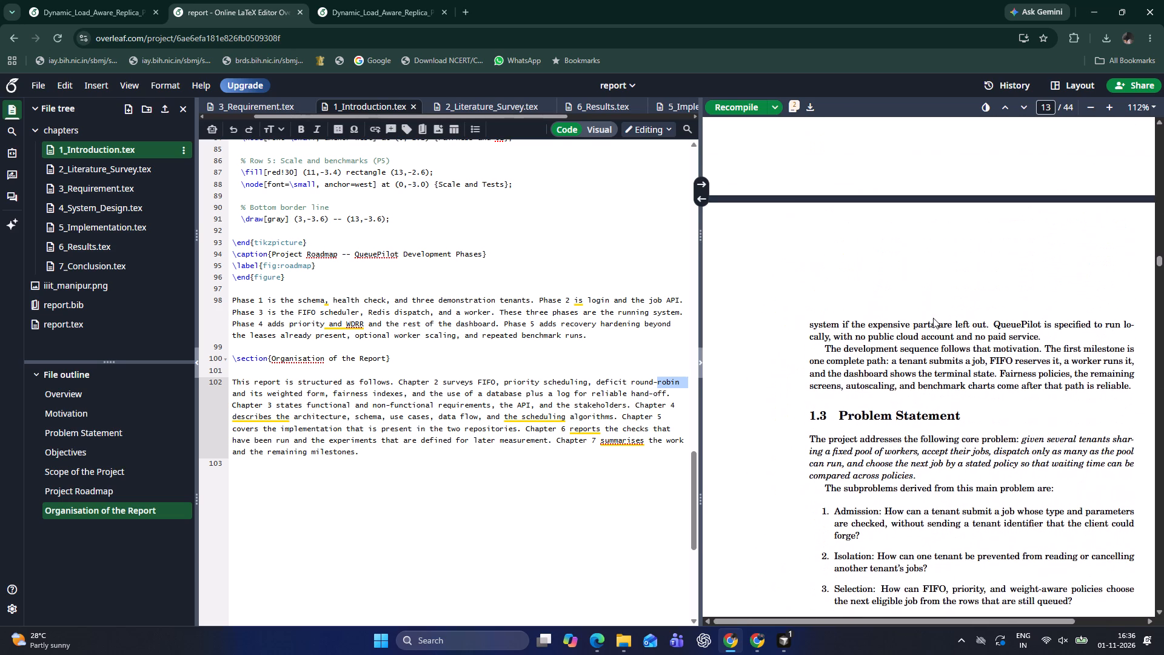
{"action": "scroll", "coordinate": [933, 318], "scroll_direction": "up", "scroll_amount": 4}
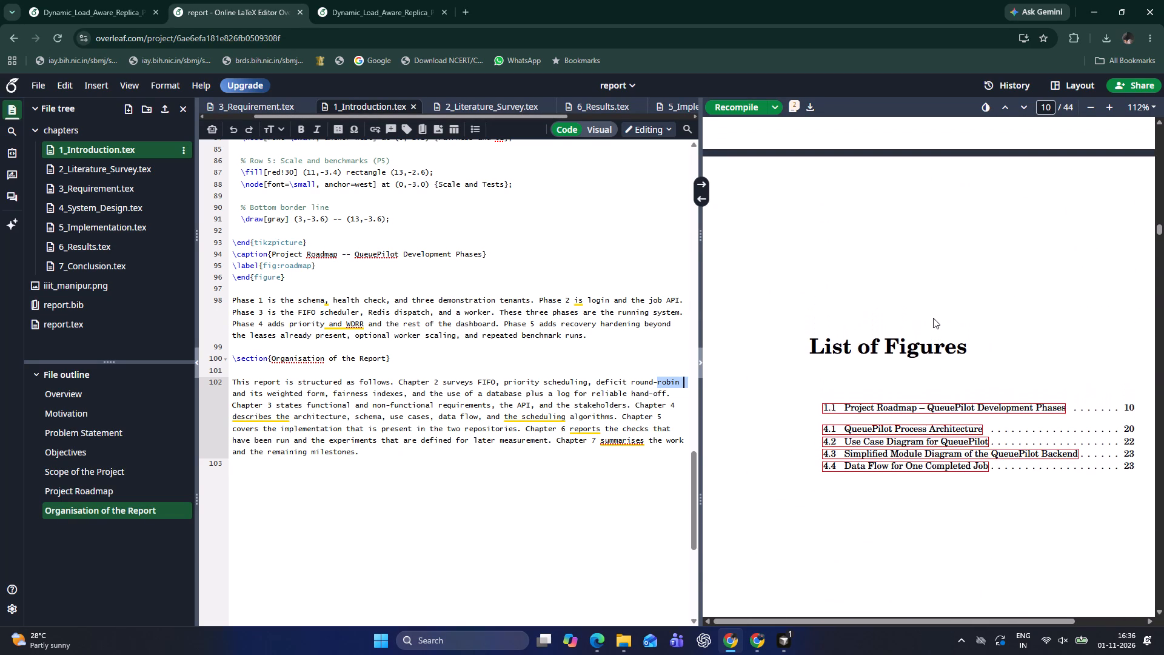
Recompile the report with the latest wording edits.
{"action": "key", "text": "ctrl+s"}
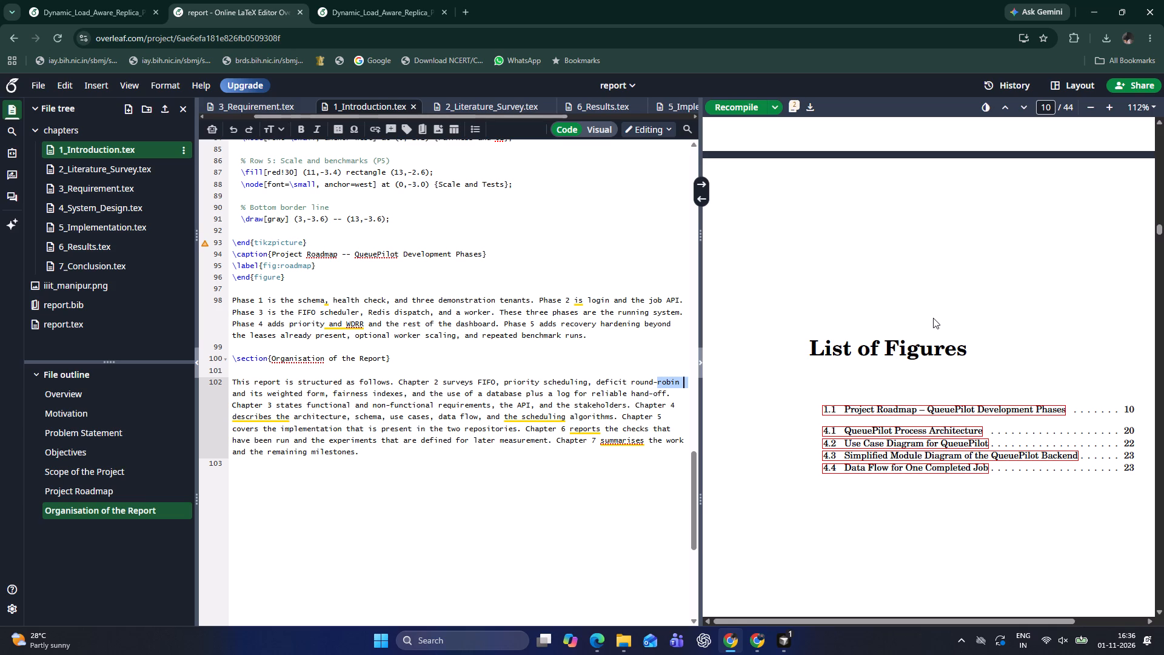
Examine the front matter of the recompiled report, from the List of Tables back to the title page.
{"action": "scroll", "coordinate": [933, 318], "scroll_direction": "down", "scroll_amount": 3}
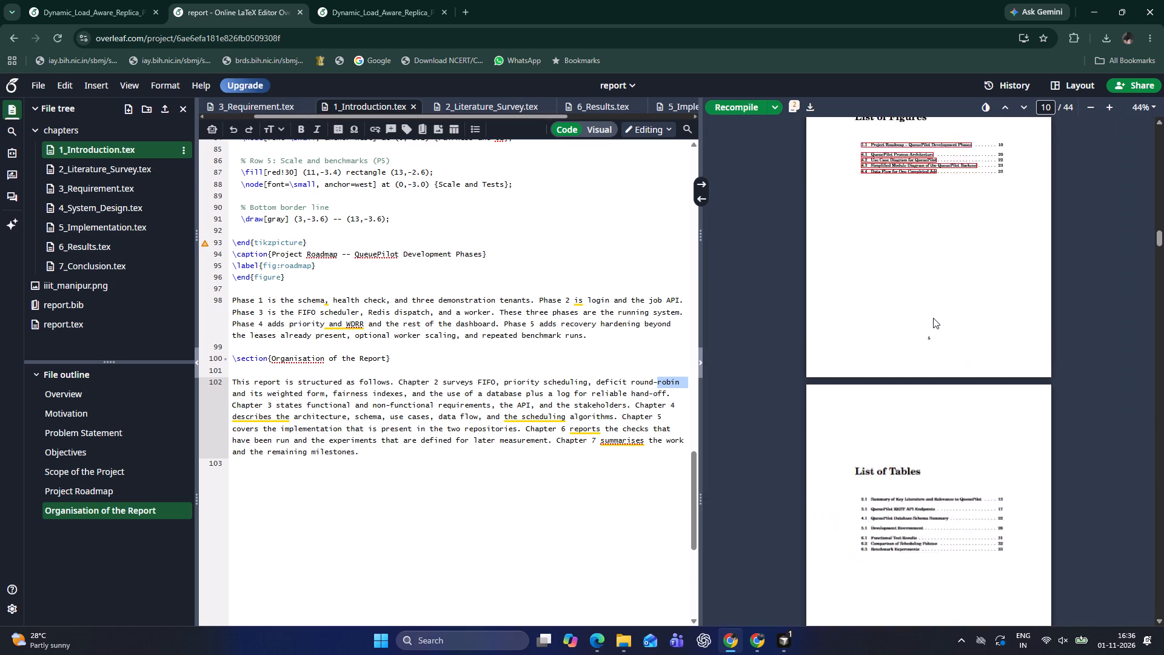
{"action": "scroll", "coordinate": [933, 318], "scroll_direction": "up", "scroll_amount": 16}
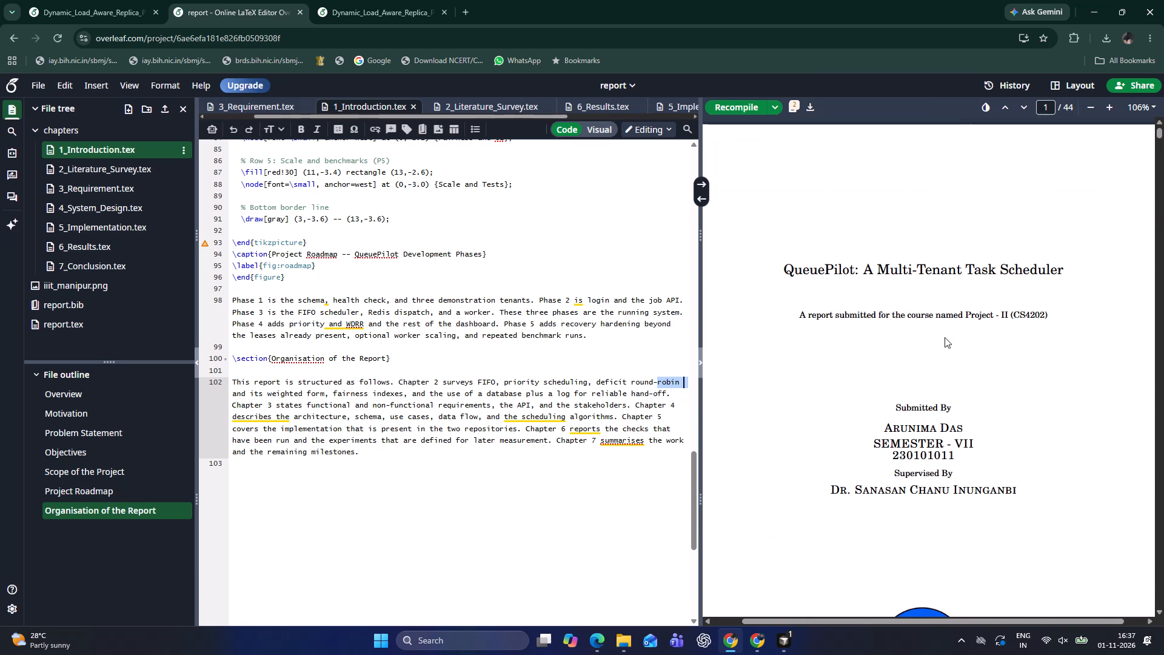
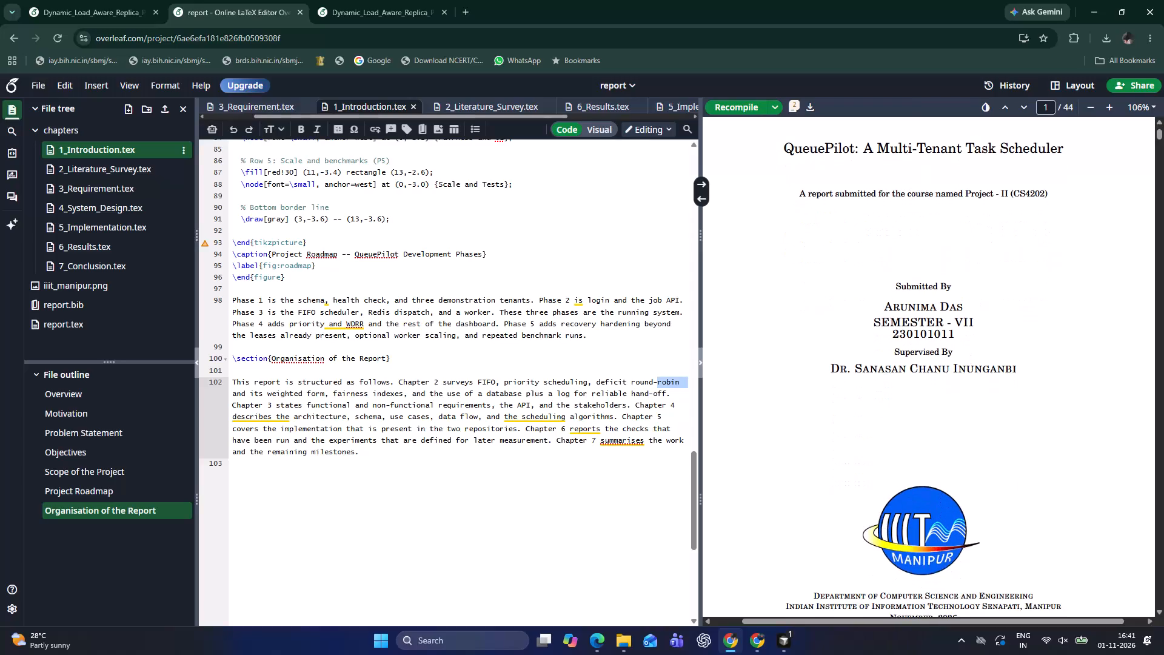
In report.tex, set the horizontal spacing before the student's name on the Declaration page to 6.45 cm and recompile.
{"action": "scroll", "coordinate": [933, 318], "scroll_direction": "down", "scroll_amount": 2}
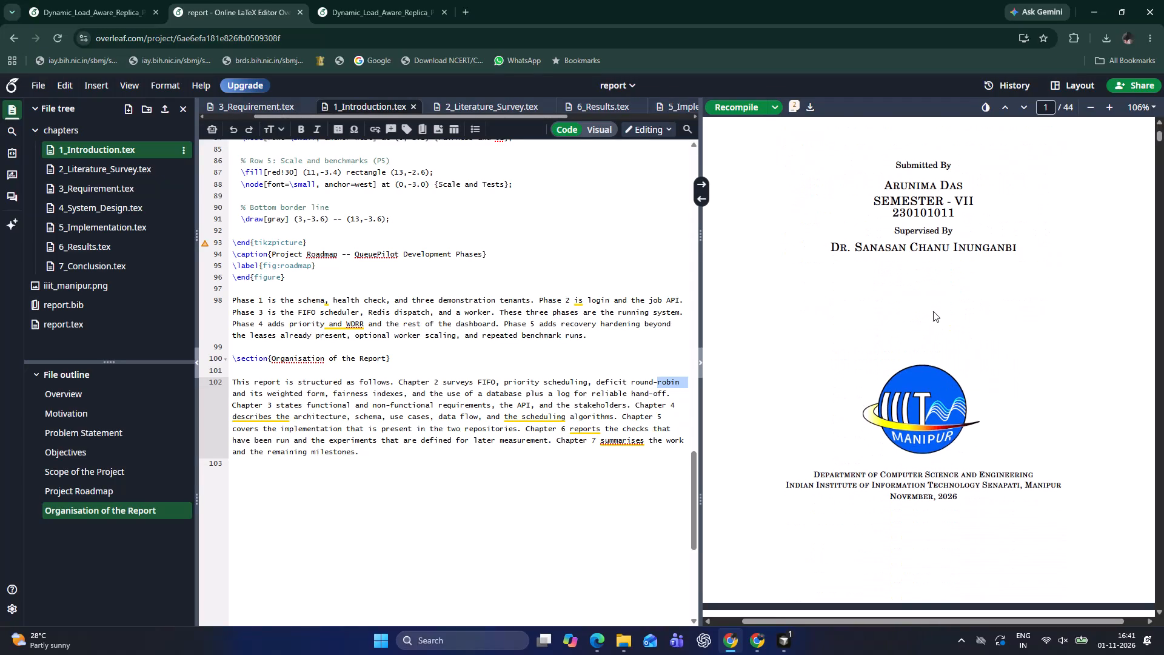
{"action": "scroll", "coordinate": [933, 311], "scroll_direction": "down", "scroll_amount": 6}
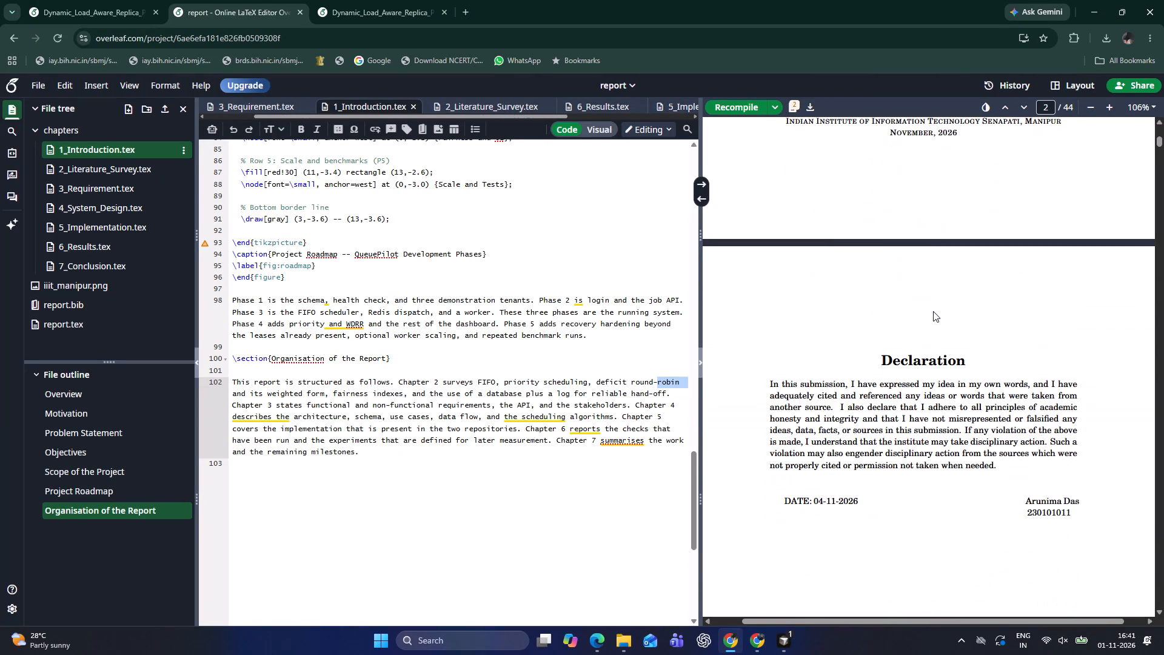
{"action": "scroll", "coordinate": [933, 311], "scroll_direction": "down", "scroll_amount": 5}
{"action": "scroll", "coordinate": [933, 311], "scroll_direction": "up", "scroll_amount": 3}
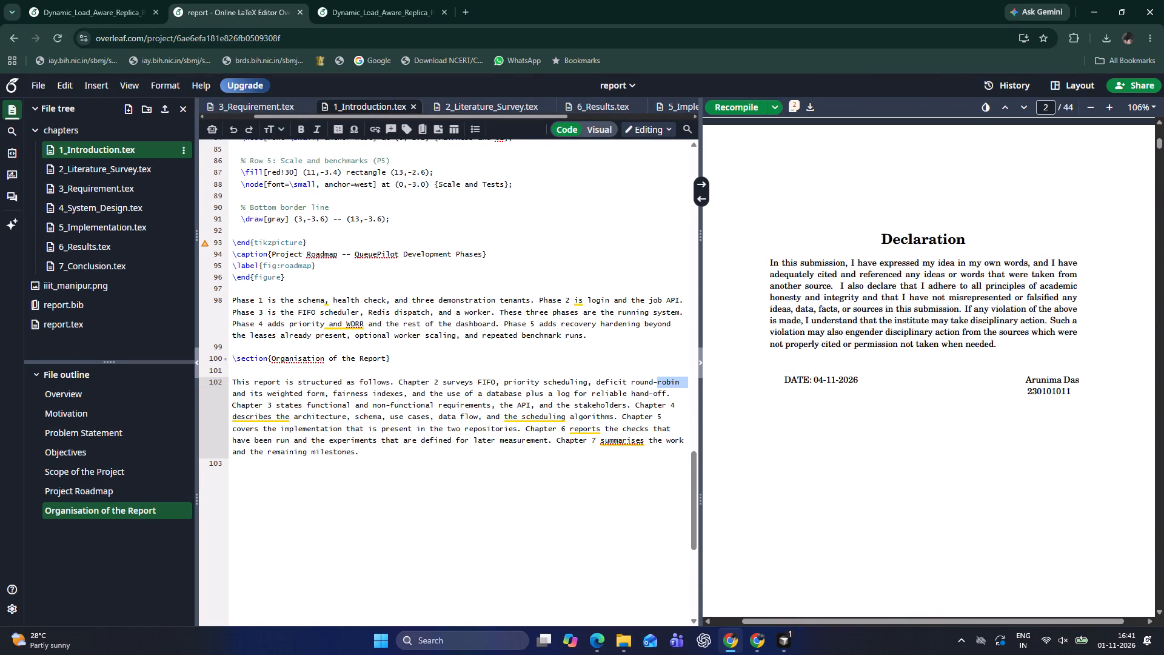
{"action": "double_click", "coordinate": [1031, 381]}
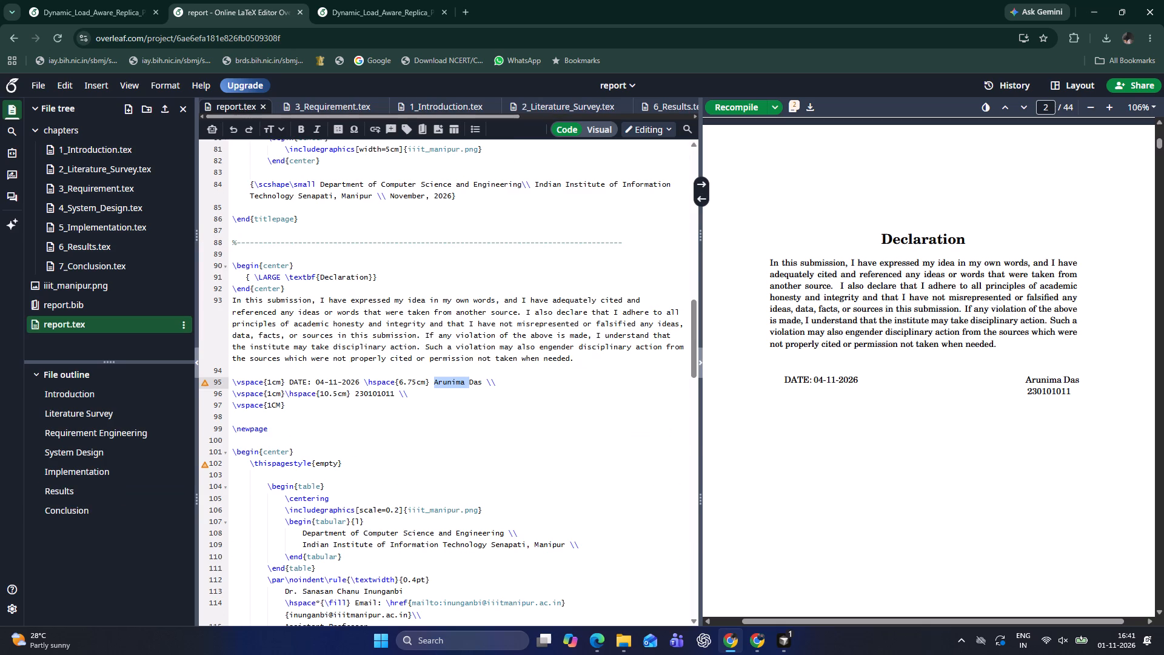
{"action": "left_click", "coordinate": [410, 385]}
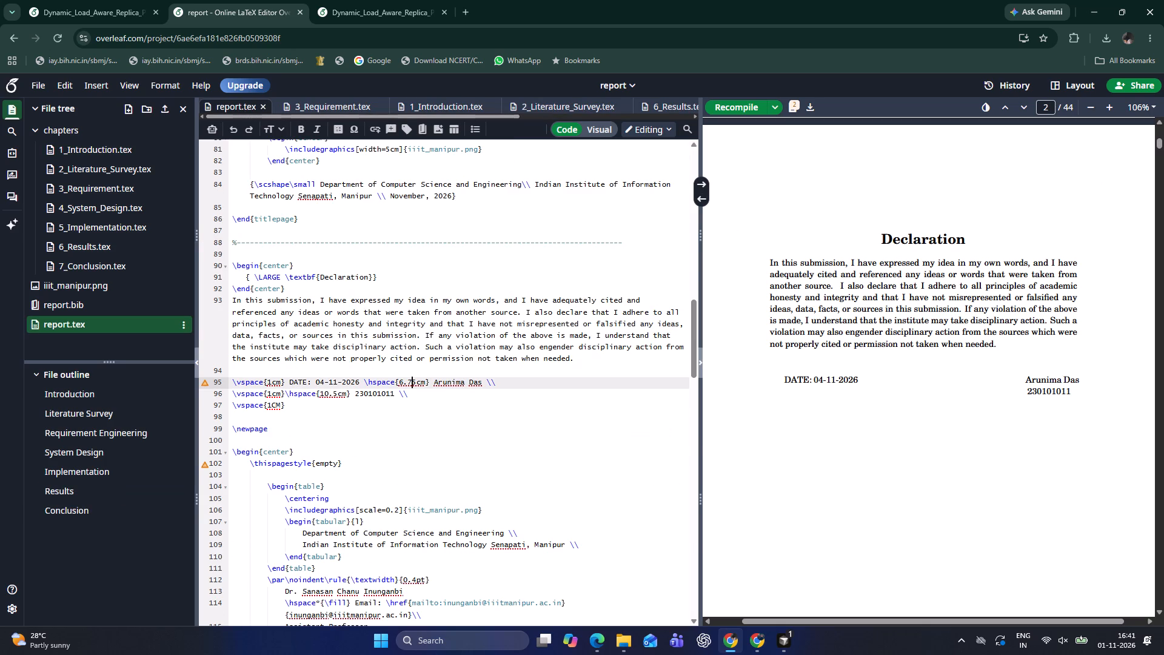
{"action": "key", "text": "BackSpace"}
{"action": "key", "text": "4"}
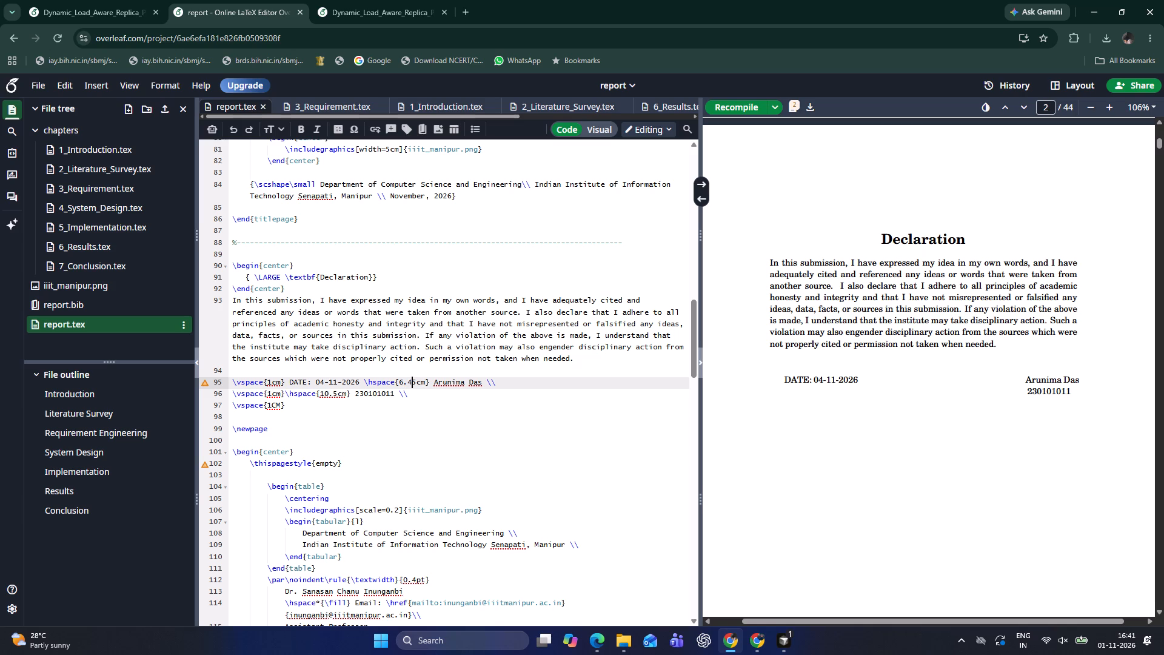
{"action": "key", "text": "ctrl+s"}
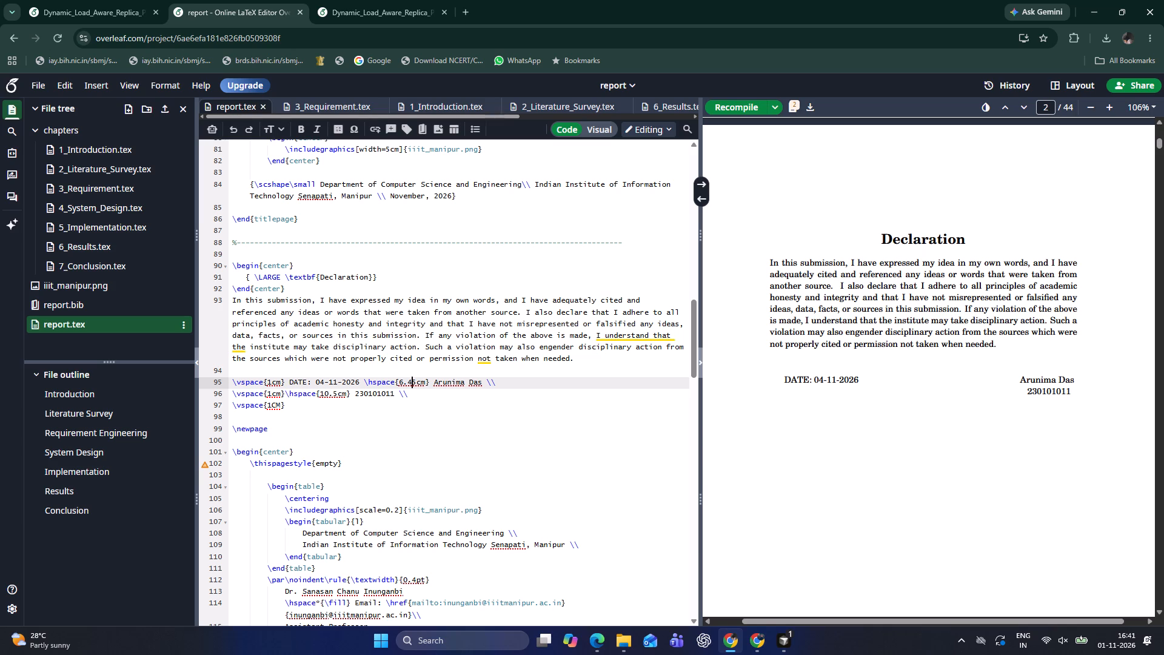
Review the recompiled front matter from the Declaration through the certificate, Abstract, Acknowledgement and Contents to the List of Tables.
{"action": "scroll", "coordinate": [761, 307], "scroll_direction": "down", "scroll_amount": 4}
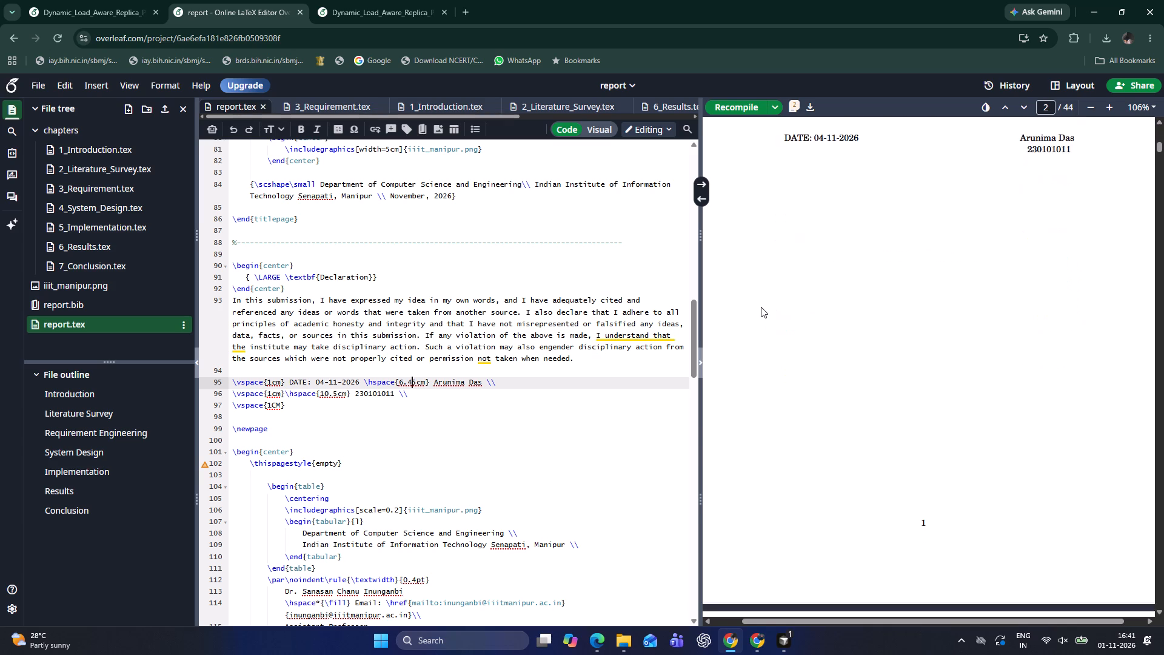
{"action": "scroll", "coordinate": [761, 307], "scroll_direction": "down", "scroll_amount": 9}
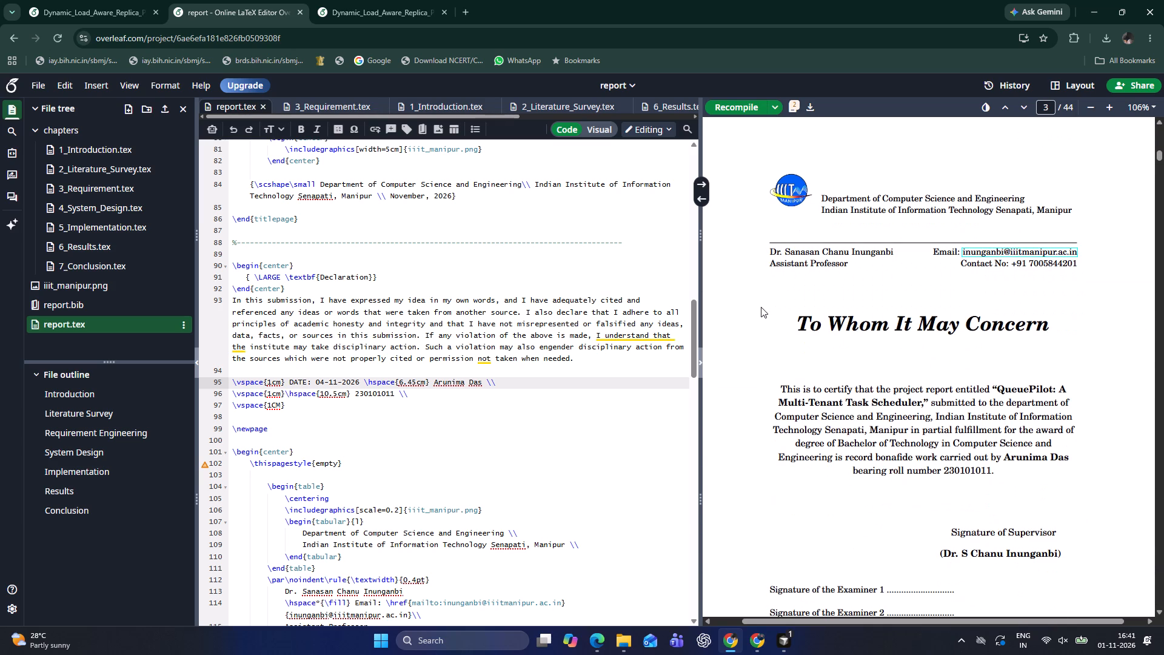
{"action": "scroll", "coordinate": [761, 307], "scroll_direction": "down", "scroll_amount": 6}
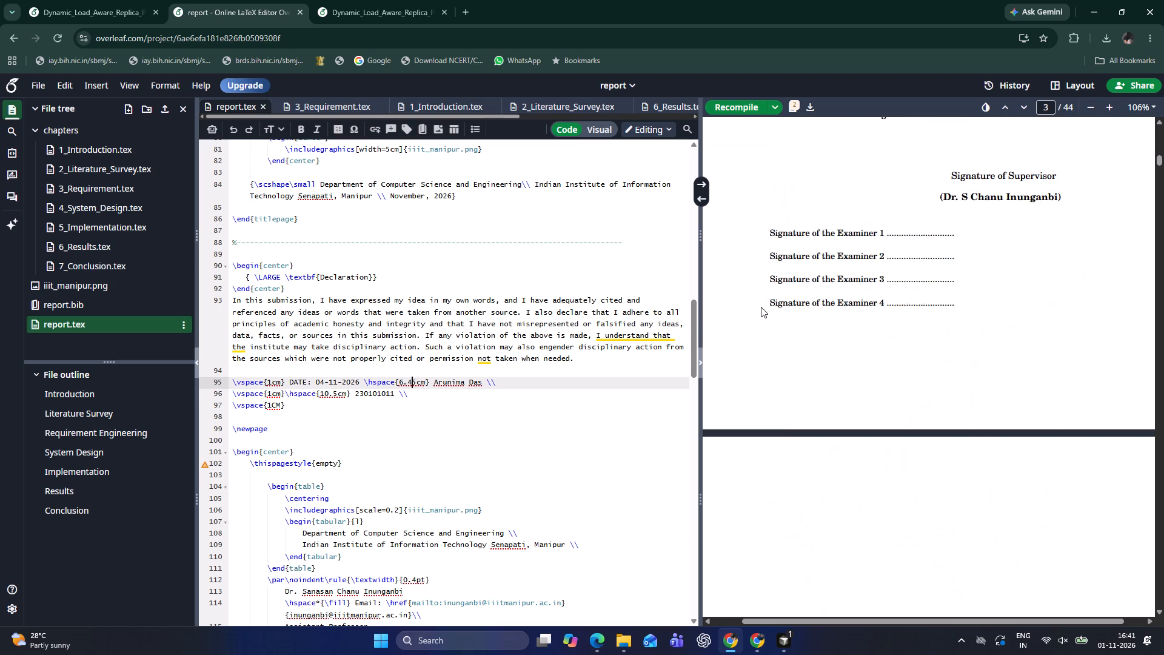
{"action": "scroll", "coordinate": [761, 307], "scroll_direction": "down", "scroll_amount": 19}
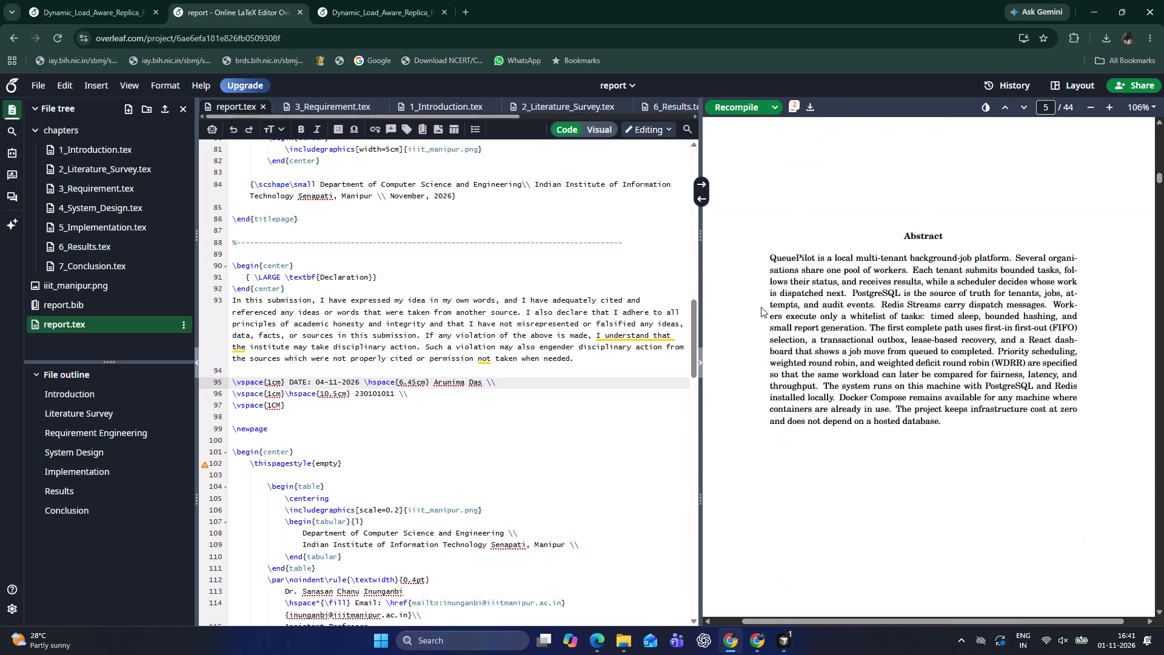
{"action": "scroll", "coordinate": [761, 307], "scroll_direction": "down", "scroll_amount": 10}
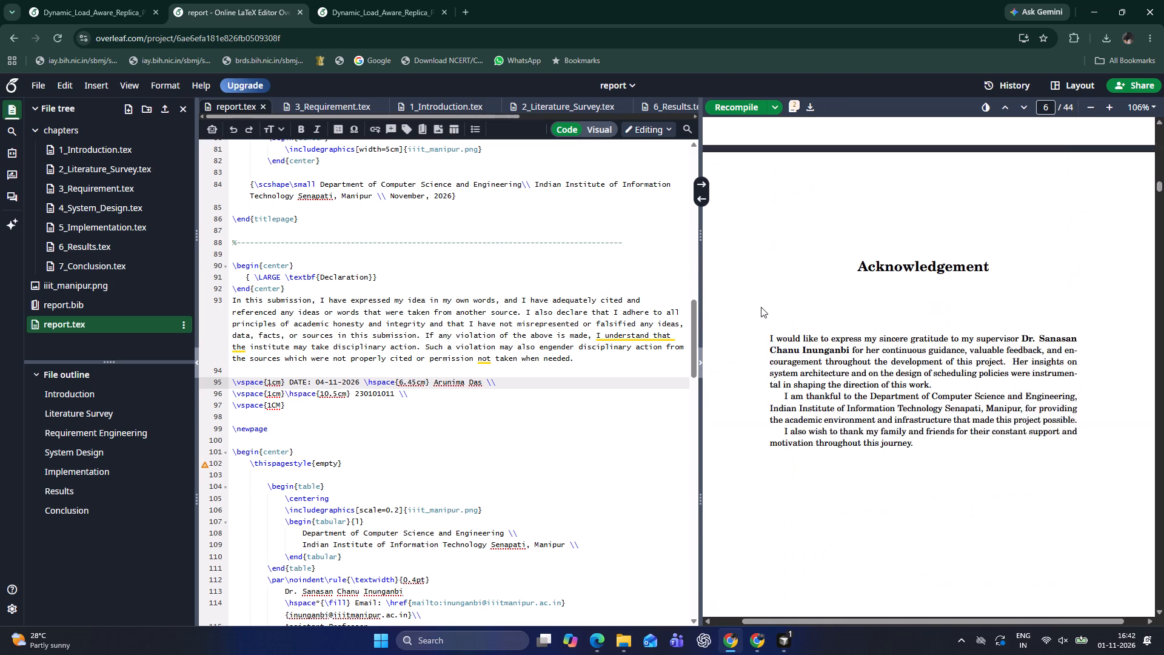
{"action": "scroll", "coordinate": [761, 307], "scroll_direction": "down", "scroll_amount": 14}
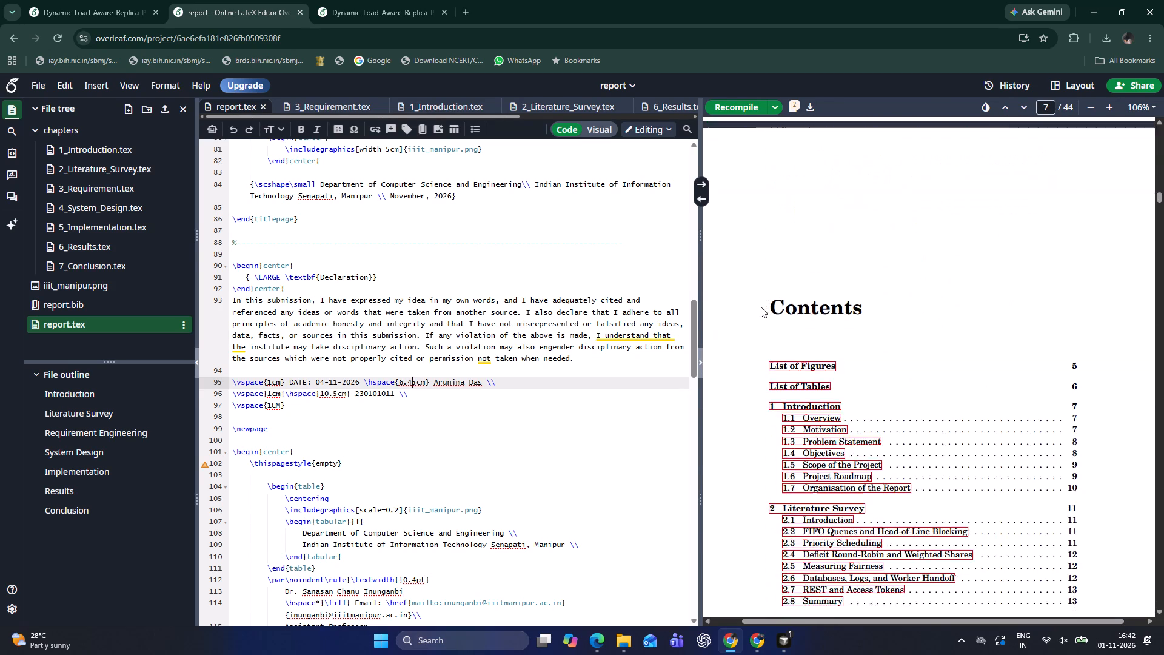
{"action": "scroll", "coordinate": [761, 307], "scroll_direction": "down", "scroll_amount": 20}
{"action": "scroll", "coordinate": [761, 307], "scroll_direction": "down", "scroll_amount": 10}
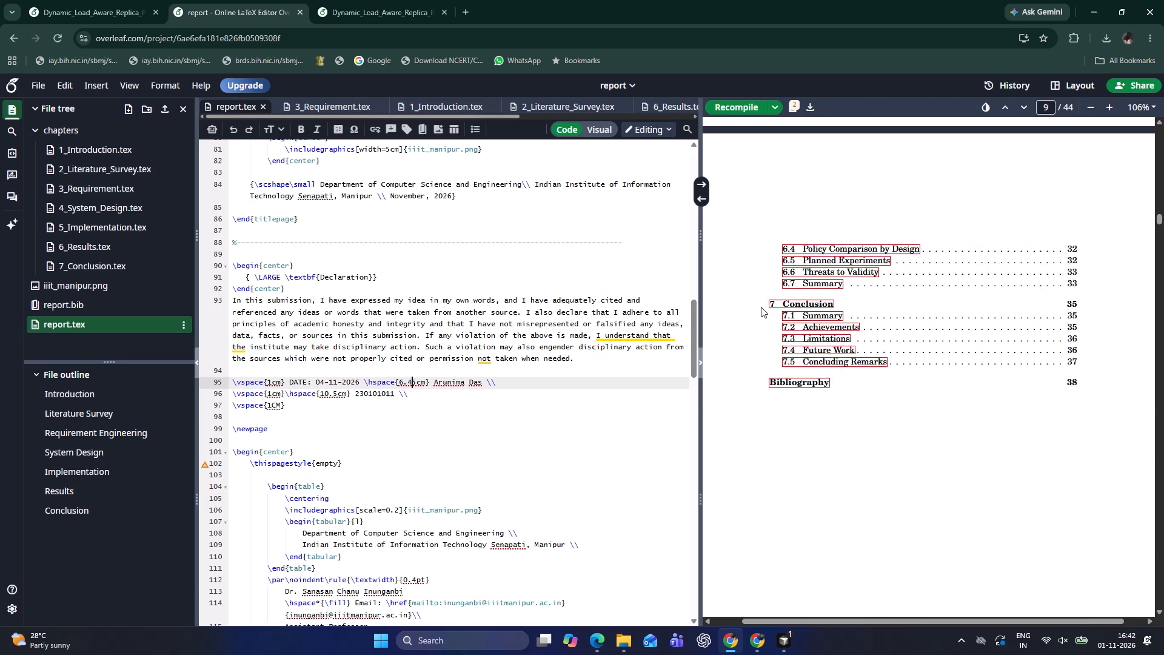
{"action": "scroll", "coordinate": [761, 307], "scroll_direction": "down", "scroll_amount": 20}
{"action": "scroll", "coordinate": [761, 307], "scroll_direction": "down", "scroll_amount": 10}
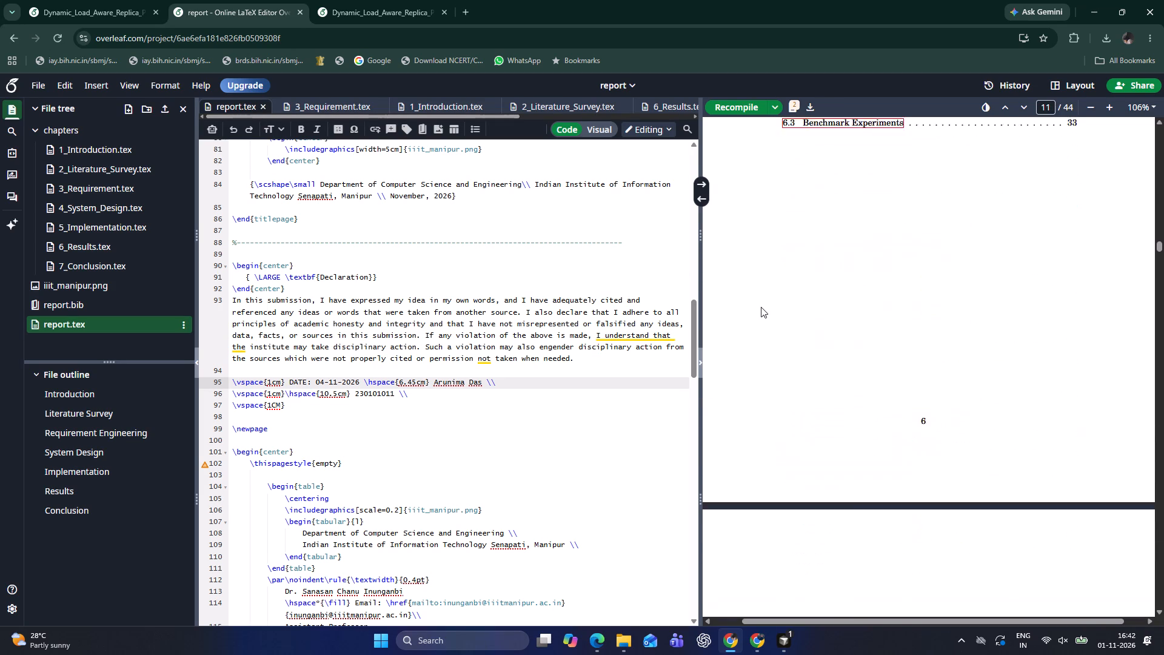
Review the compiled chapters from the Introduction through Literature Survey and Requirement Engineering to the process architecture figure in Chapter 4.
{"action": "scroll", "coordinate": [761, 307], "scroll_direction": "down", "scroll_amount": 15}
{"action": "scroll", "coordinate": [761, 307], "scroll_direction": "down", "scroll_amount": 9}
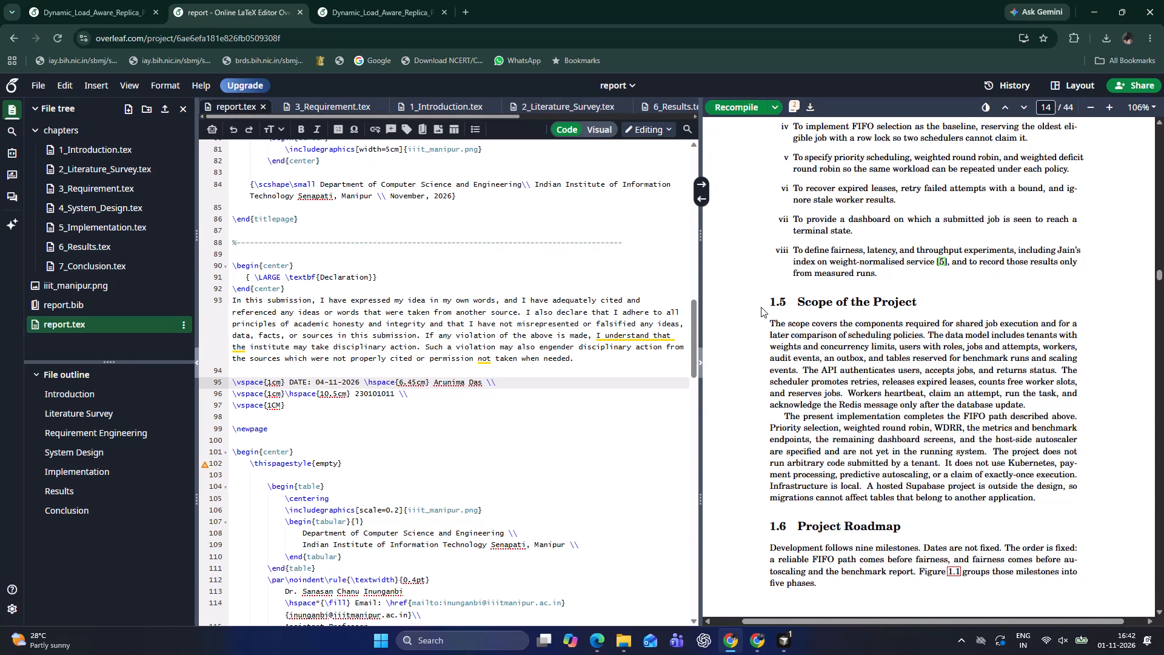
{"action": "scroll", "coordinate": [761, 307], "scroll_direction": "down", "scroll_amount": 5}
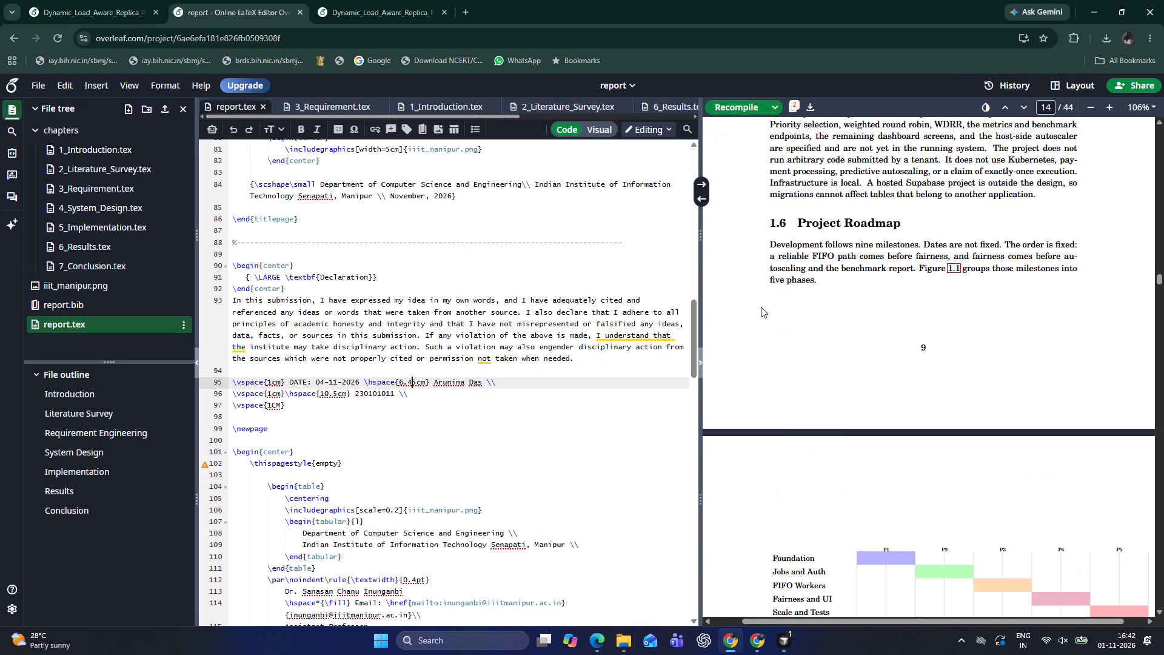
{"action": "scroll", "coordinate": [761, 307], "scroll_direction": "down", "scroll_amount": 12}
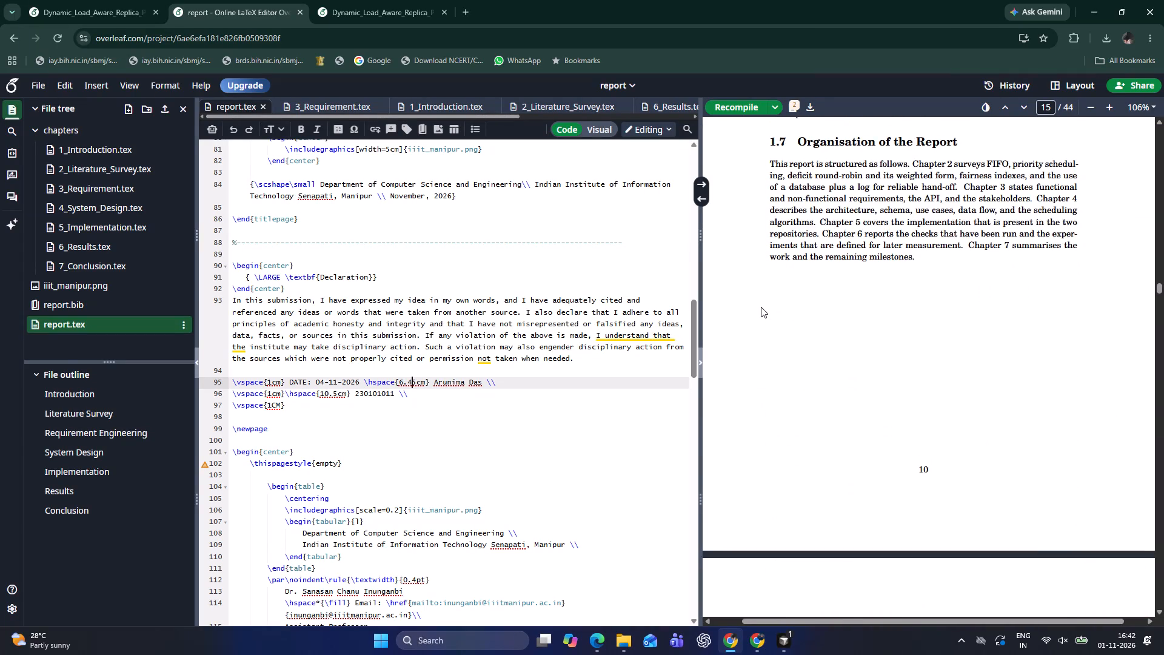
{"action": "scroll", "coordinate": [761, 307], "scroll_direction": "down", "scroll_amount": 7}
{"action": "scroll", "coordinate": [761, 307], "scroll_direction": "down", "scroll_amount": 15}
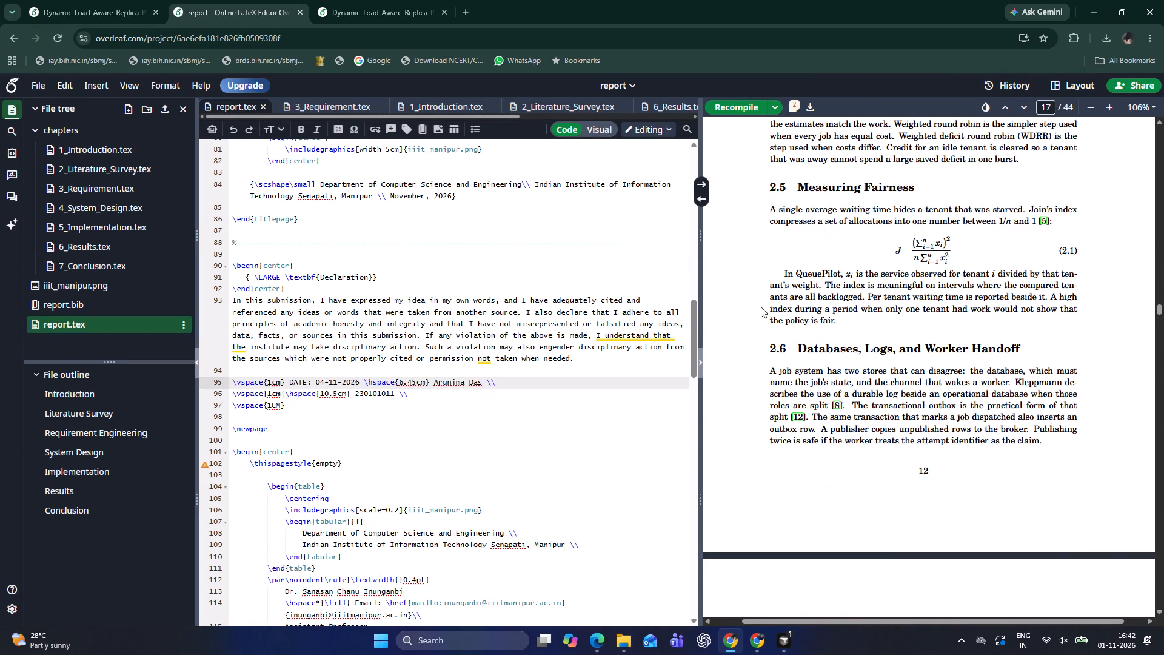
{"action": "scroll", "coordinate": [761, 307], "scroll_direction": "down", "scroll_amount": 15}
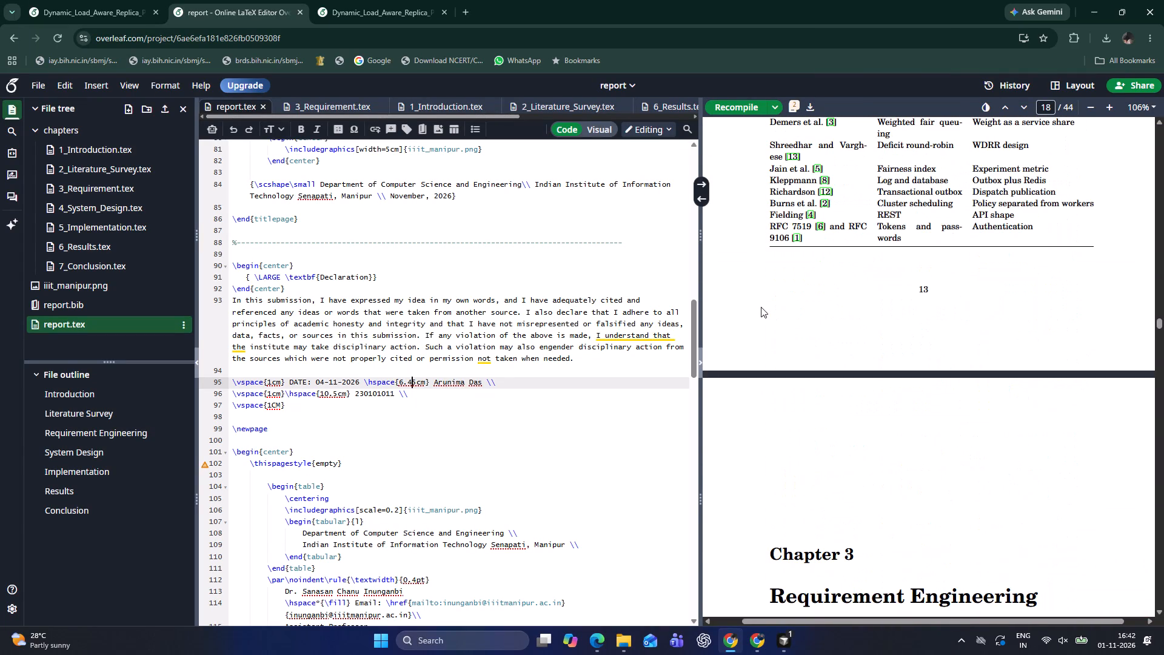
{"action": "scroll", "coordinate": [761, 307], "scroll_direction": "down", "scroll_amount": 11}
{"action": "scroll", "coordinate": [761, 307], "scroll_direction": "down", "scroll_amount": 18}
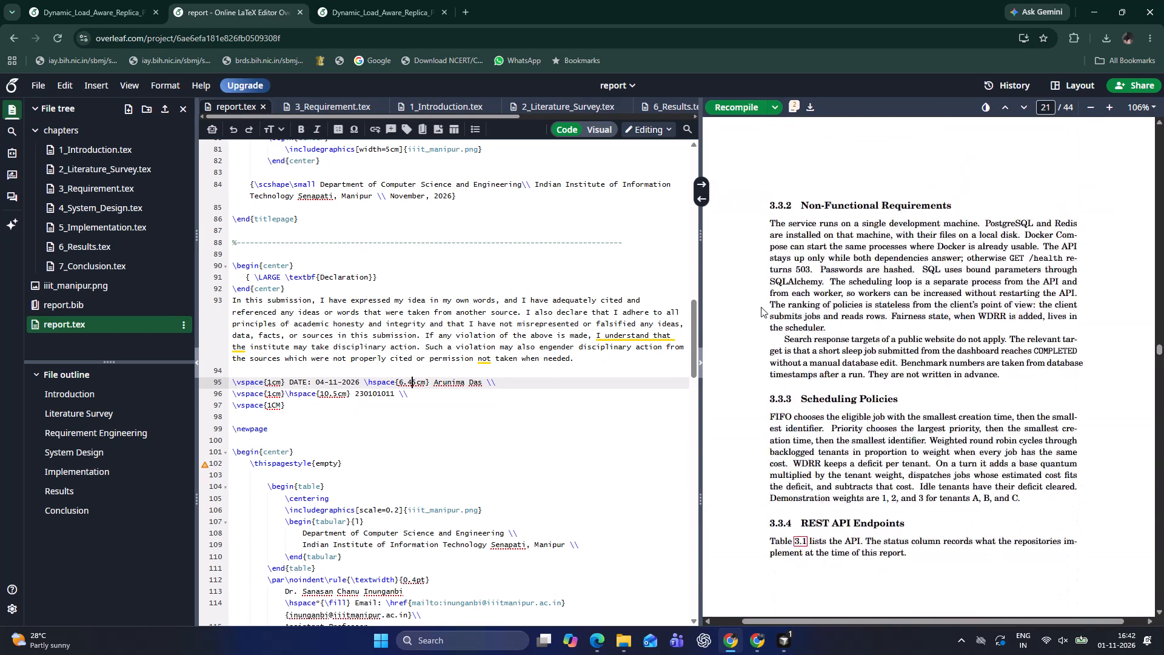
{"action": "scroll", "coordinate": [761, 307], "scroll_direction": "down", "scroll_amount": 20}
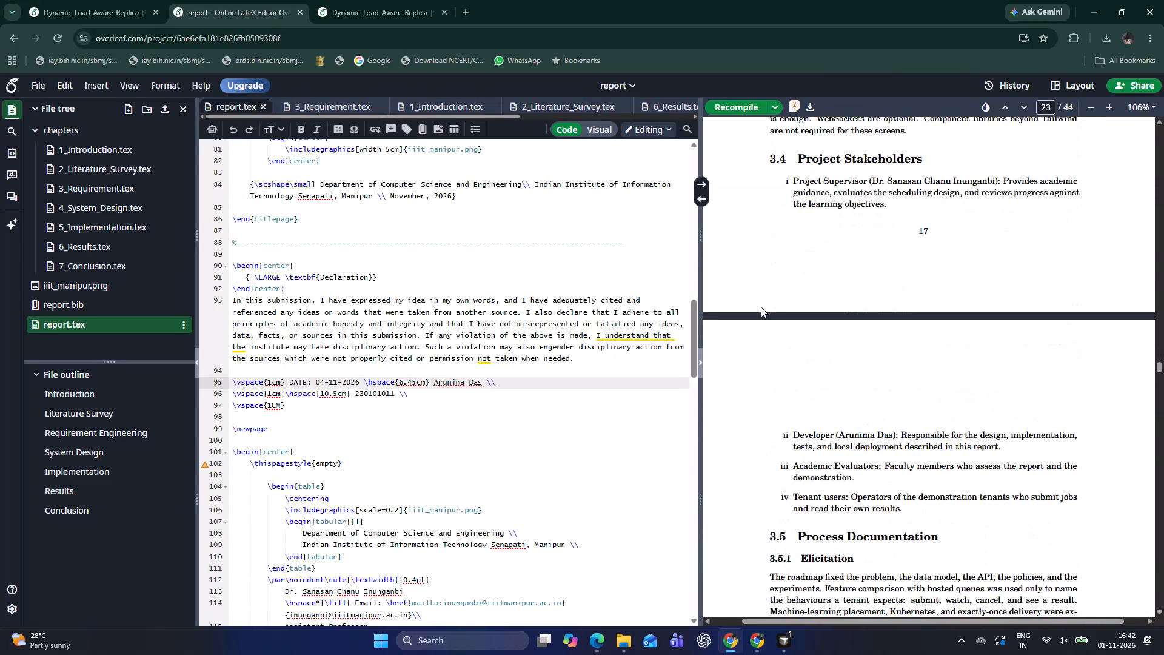
{"action": "scroll", "coordinate": [761, 307], "scroll_direction": "down", "scroll_amount": 20}
{"action": "scroll", "coordinate": [761, 307], "scroll_direction": "down", "scroll_amount": 14}
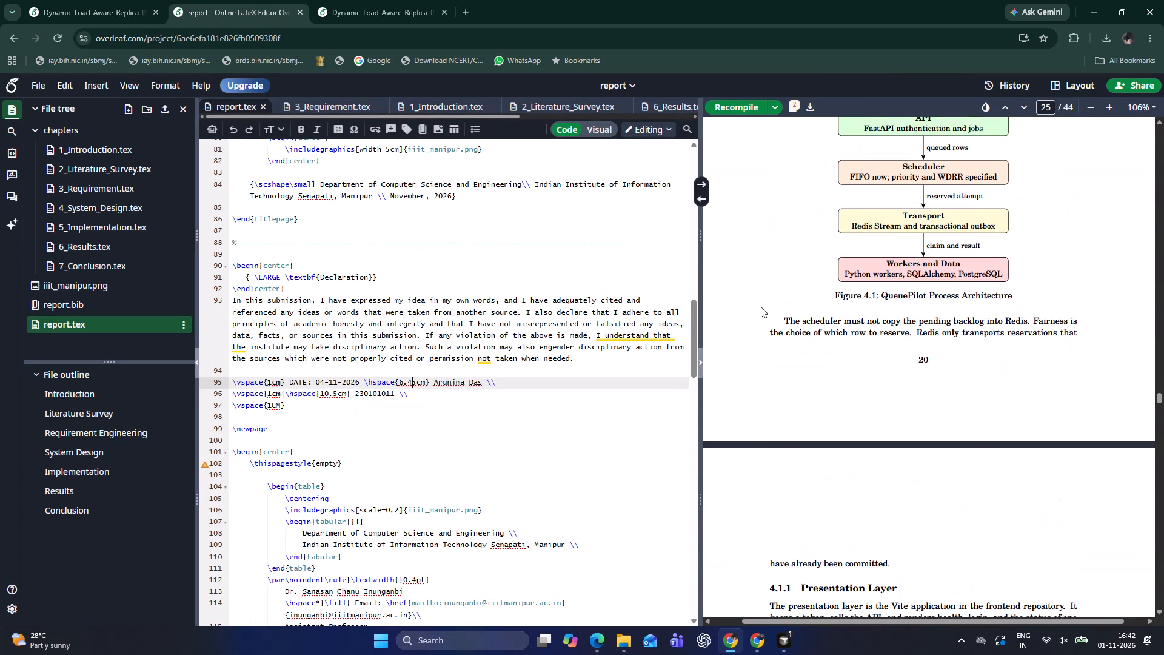
Download the compiled report as a PDF.
{"action": "left_click", "coordinate": [805, 106]}
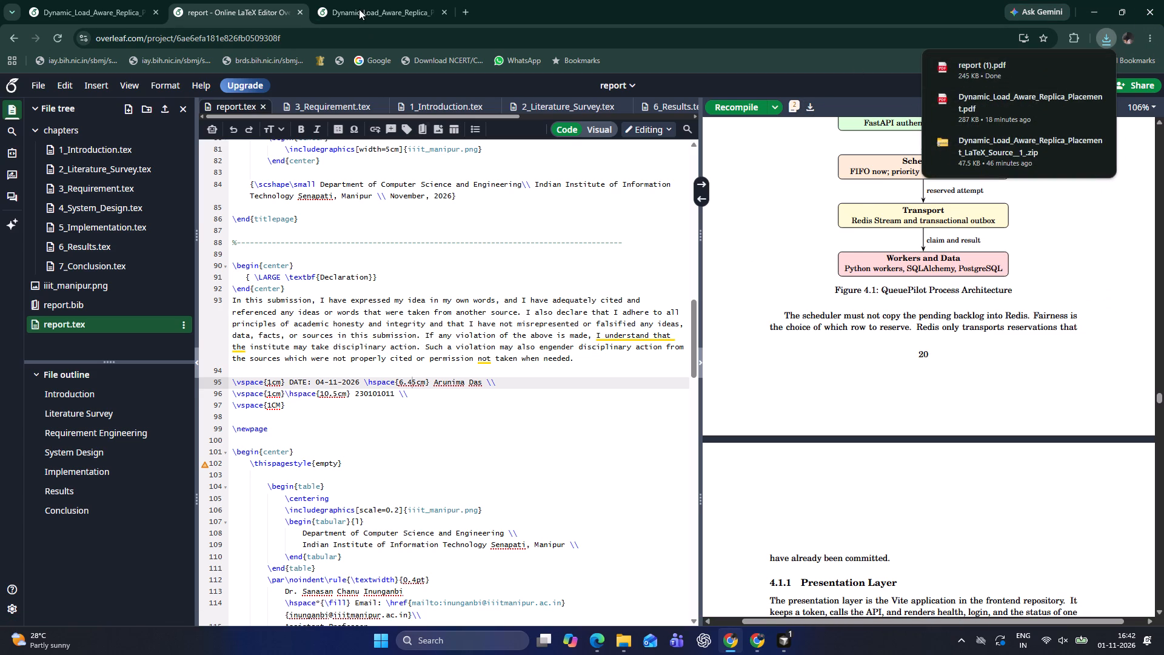
In File Explorer's Downloads folder, rename the "report (1)" PDF to the student's first and last name joined by an underscore, followed by "_report".
{"action": "left_click", "coordinate": [621, 640]}
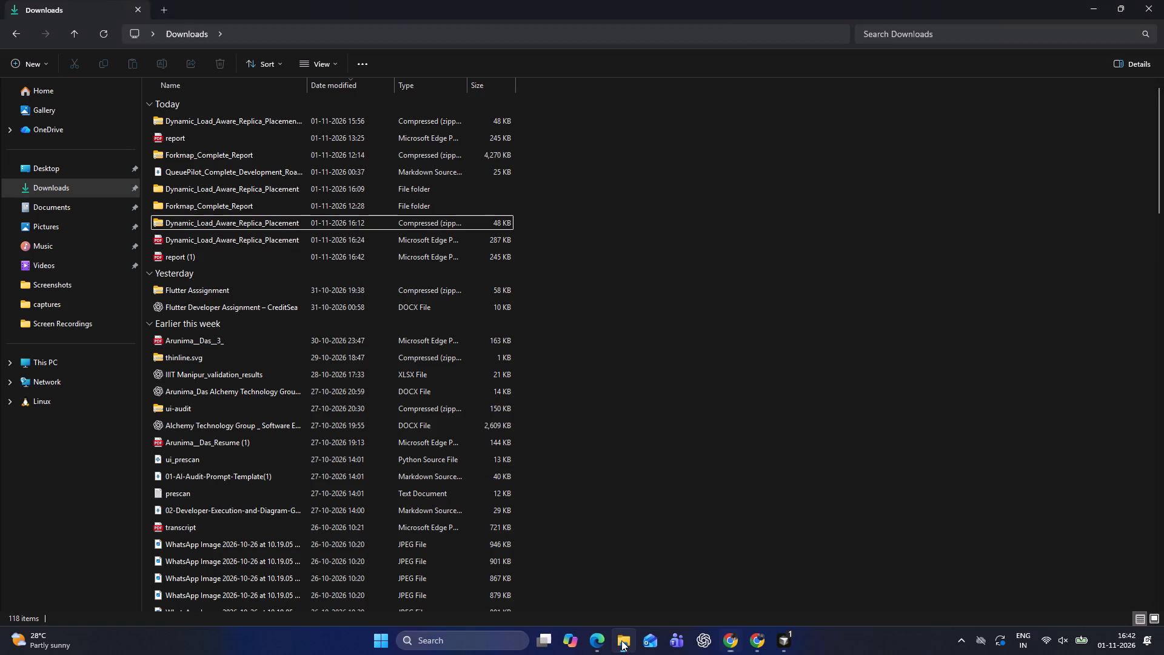
{"action": "left_click", "coordinate": [105, 36]}
{"action": "left_click", "coordinate": [209, 122]}
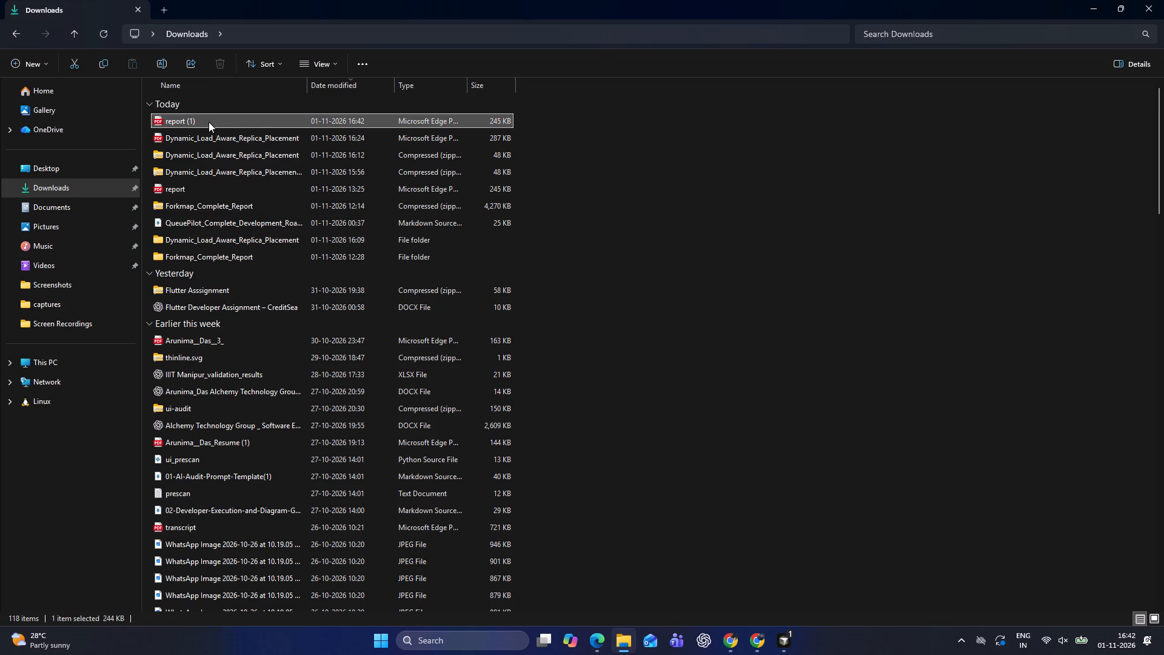
{"action": "key", "text": "F2"}
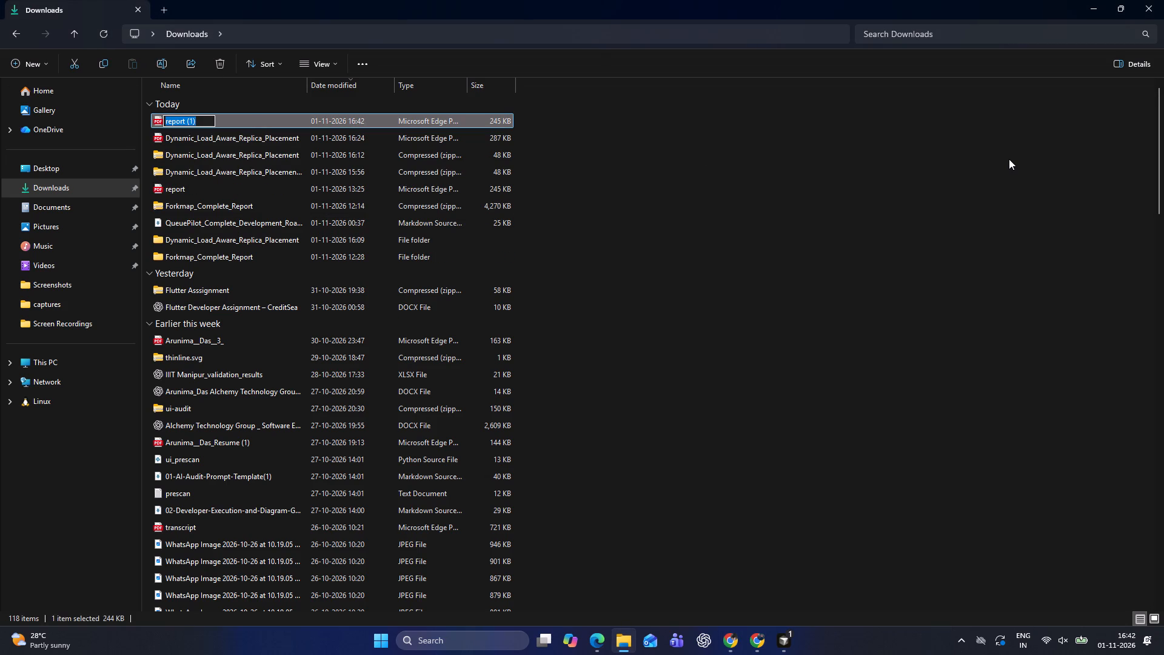
{"action": "key", "text": "BackSpace"}
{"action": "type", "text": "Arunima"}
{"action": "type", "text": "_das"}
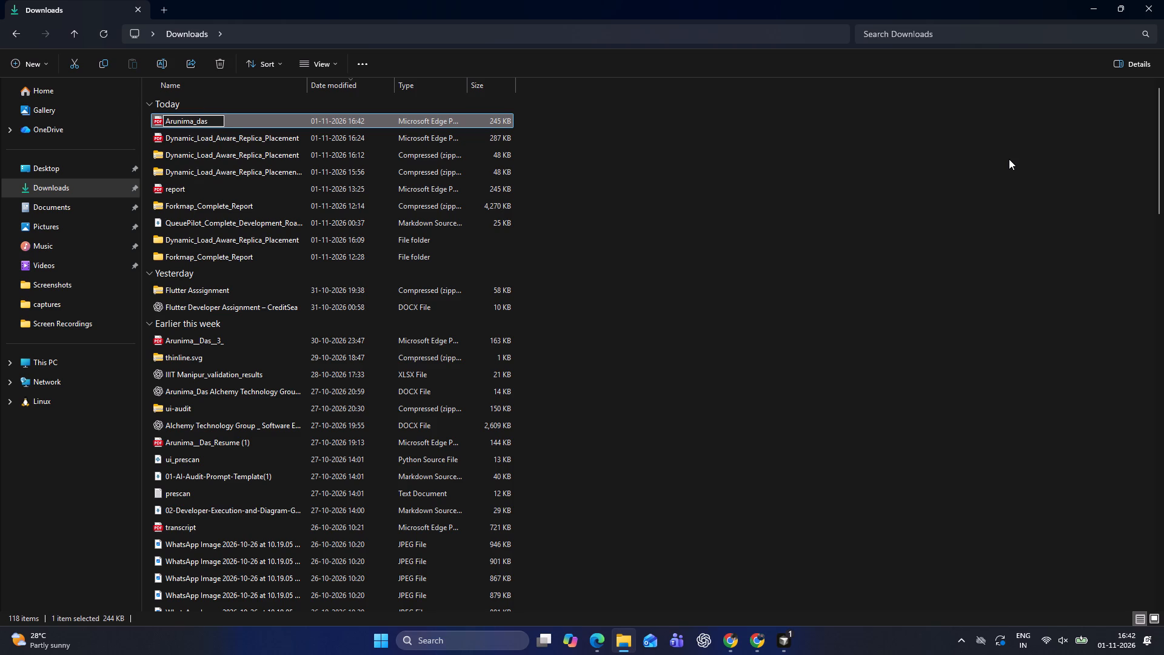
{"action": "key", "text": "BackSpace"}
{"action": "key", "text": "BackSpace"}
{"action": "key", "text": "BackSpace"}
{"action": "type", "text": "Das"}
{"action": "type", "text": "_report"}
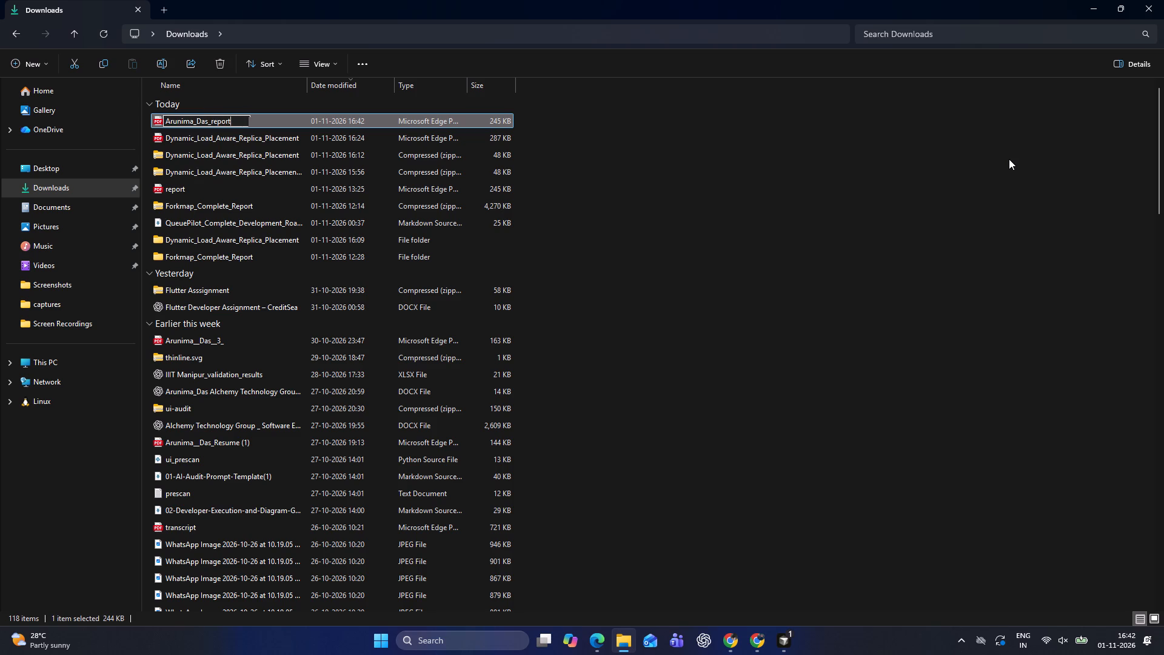